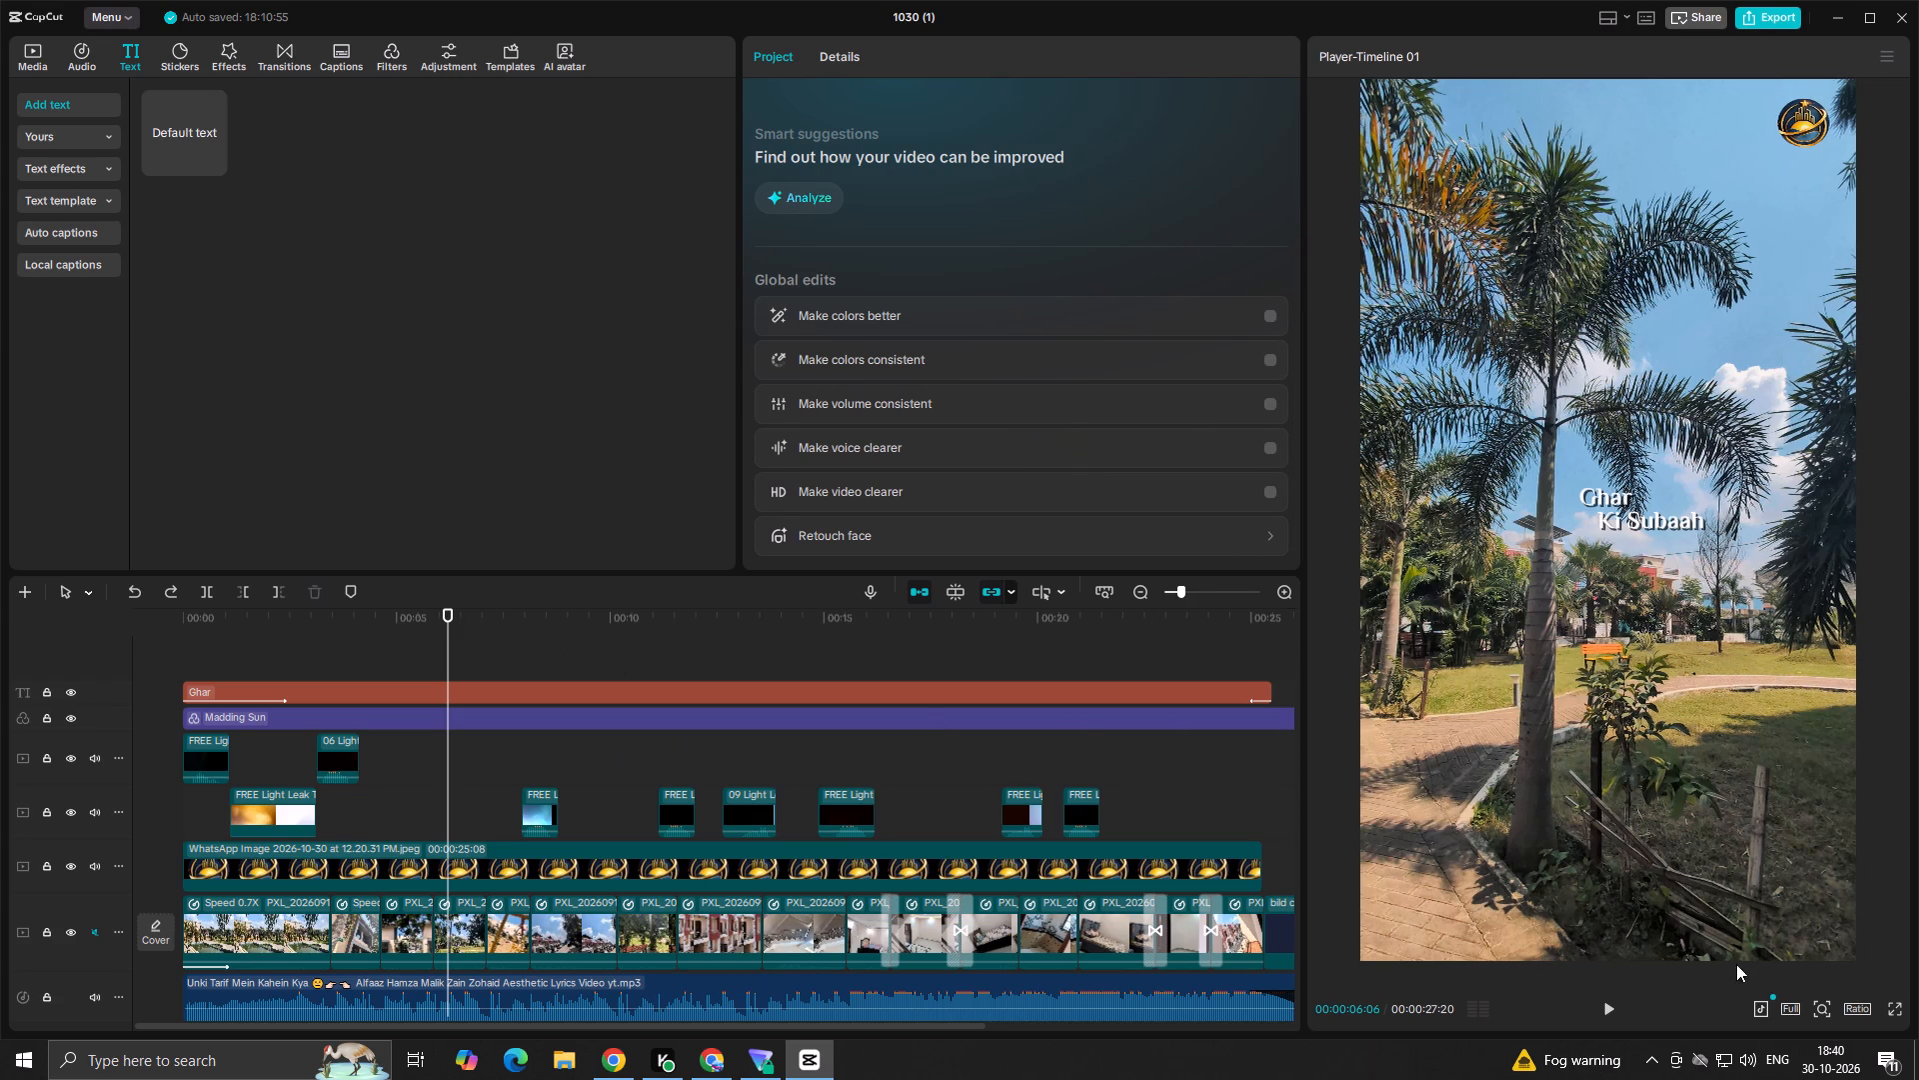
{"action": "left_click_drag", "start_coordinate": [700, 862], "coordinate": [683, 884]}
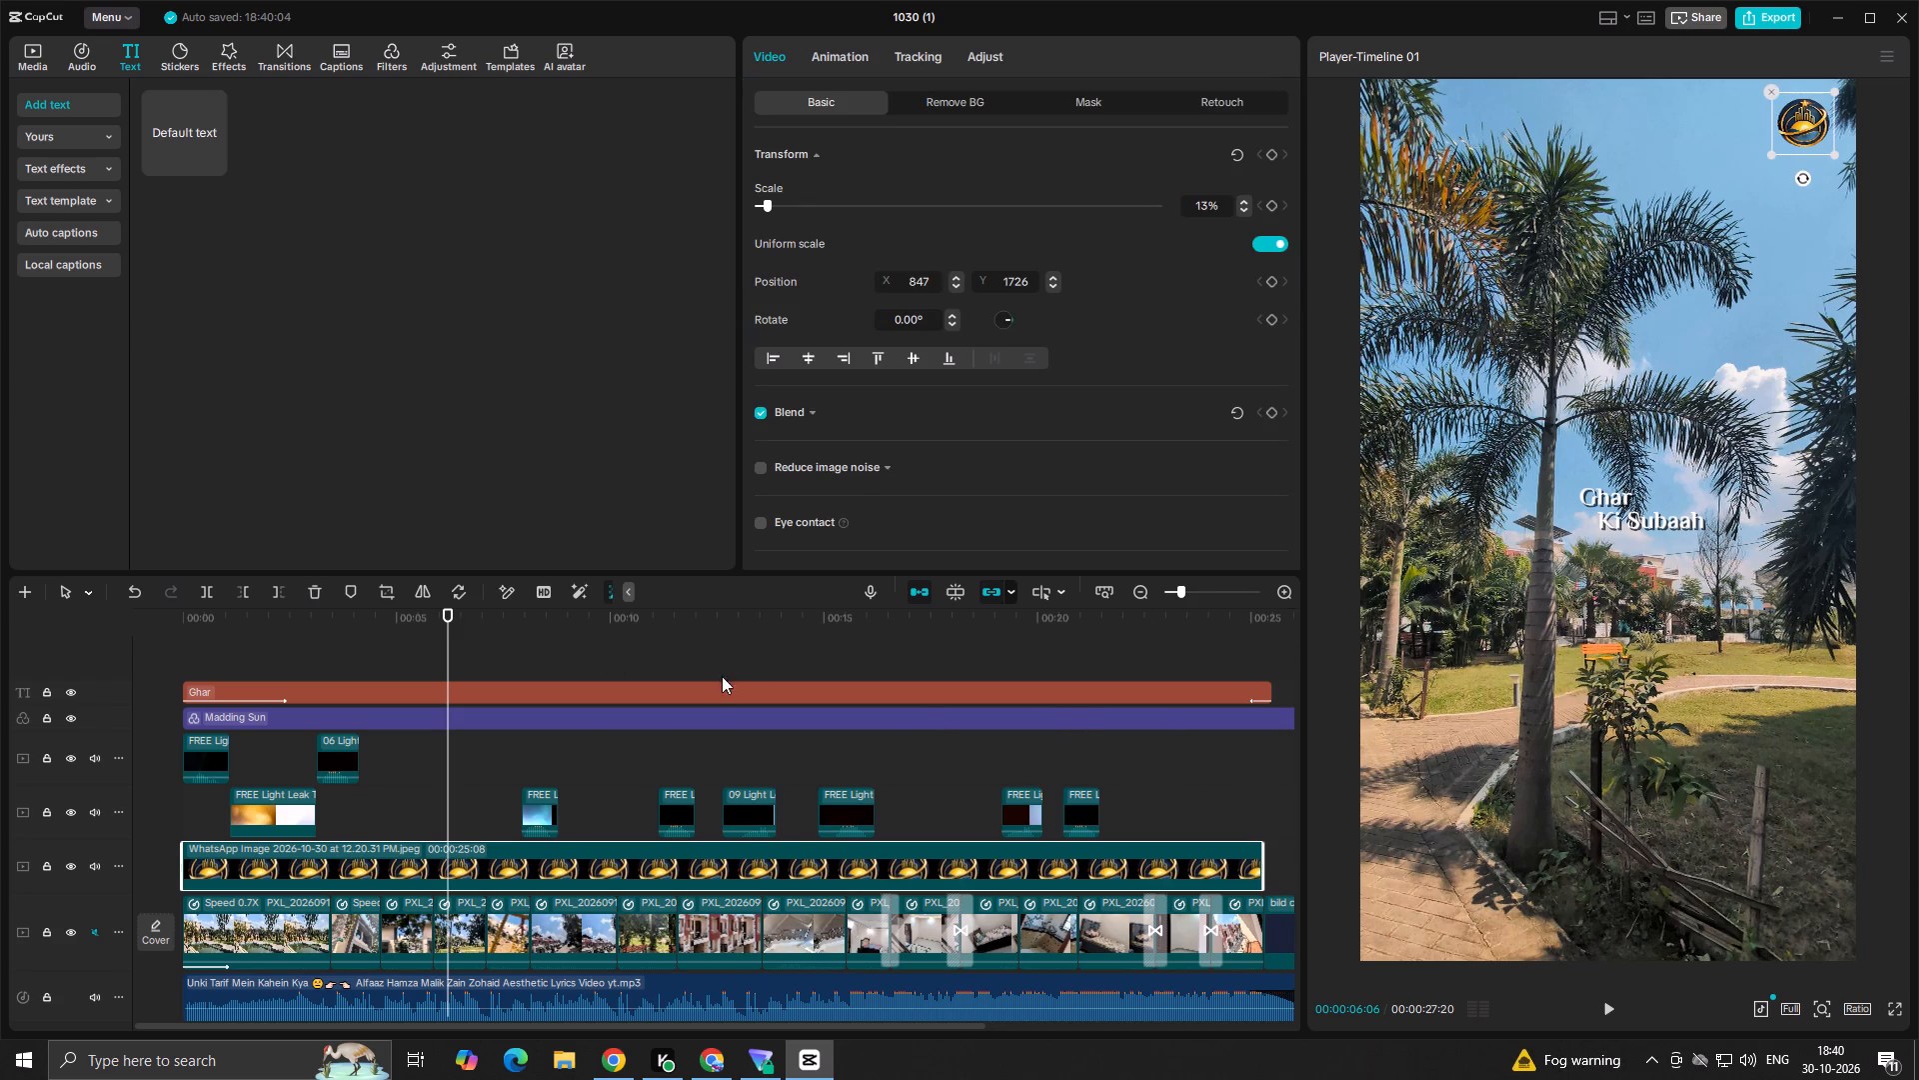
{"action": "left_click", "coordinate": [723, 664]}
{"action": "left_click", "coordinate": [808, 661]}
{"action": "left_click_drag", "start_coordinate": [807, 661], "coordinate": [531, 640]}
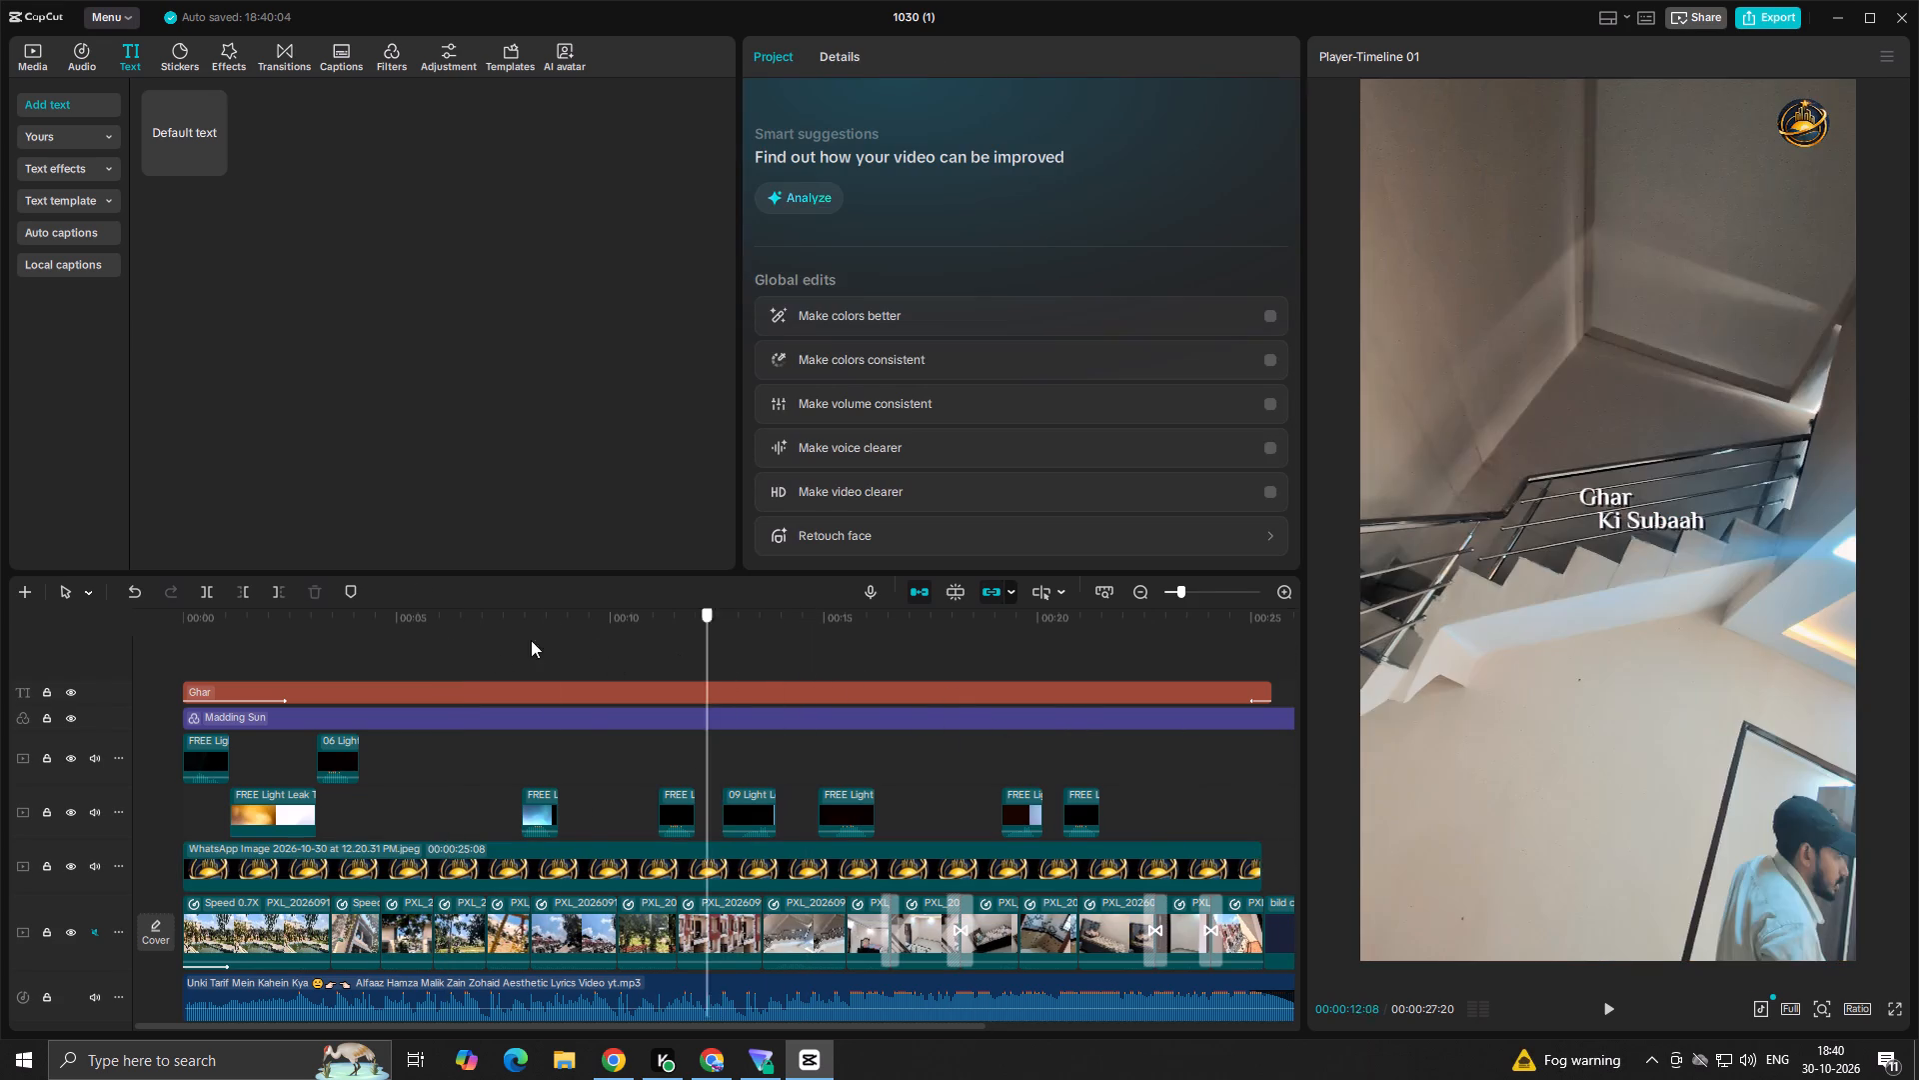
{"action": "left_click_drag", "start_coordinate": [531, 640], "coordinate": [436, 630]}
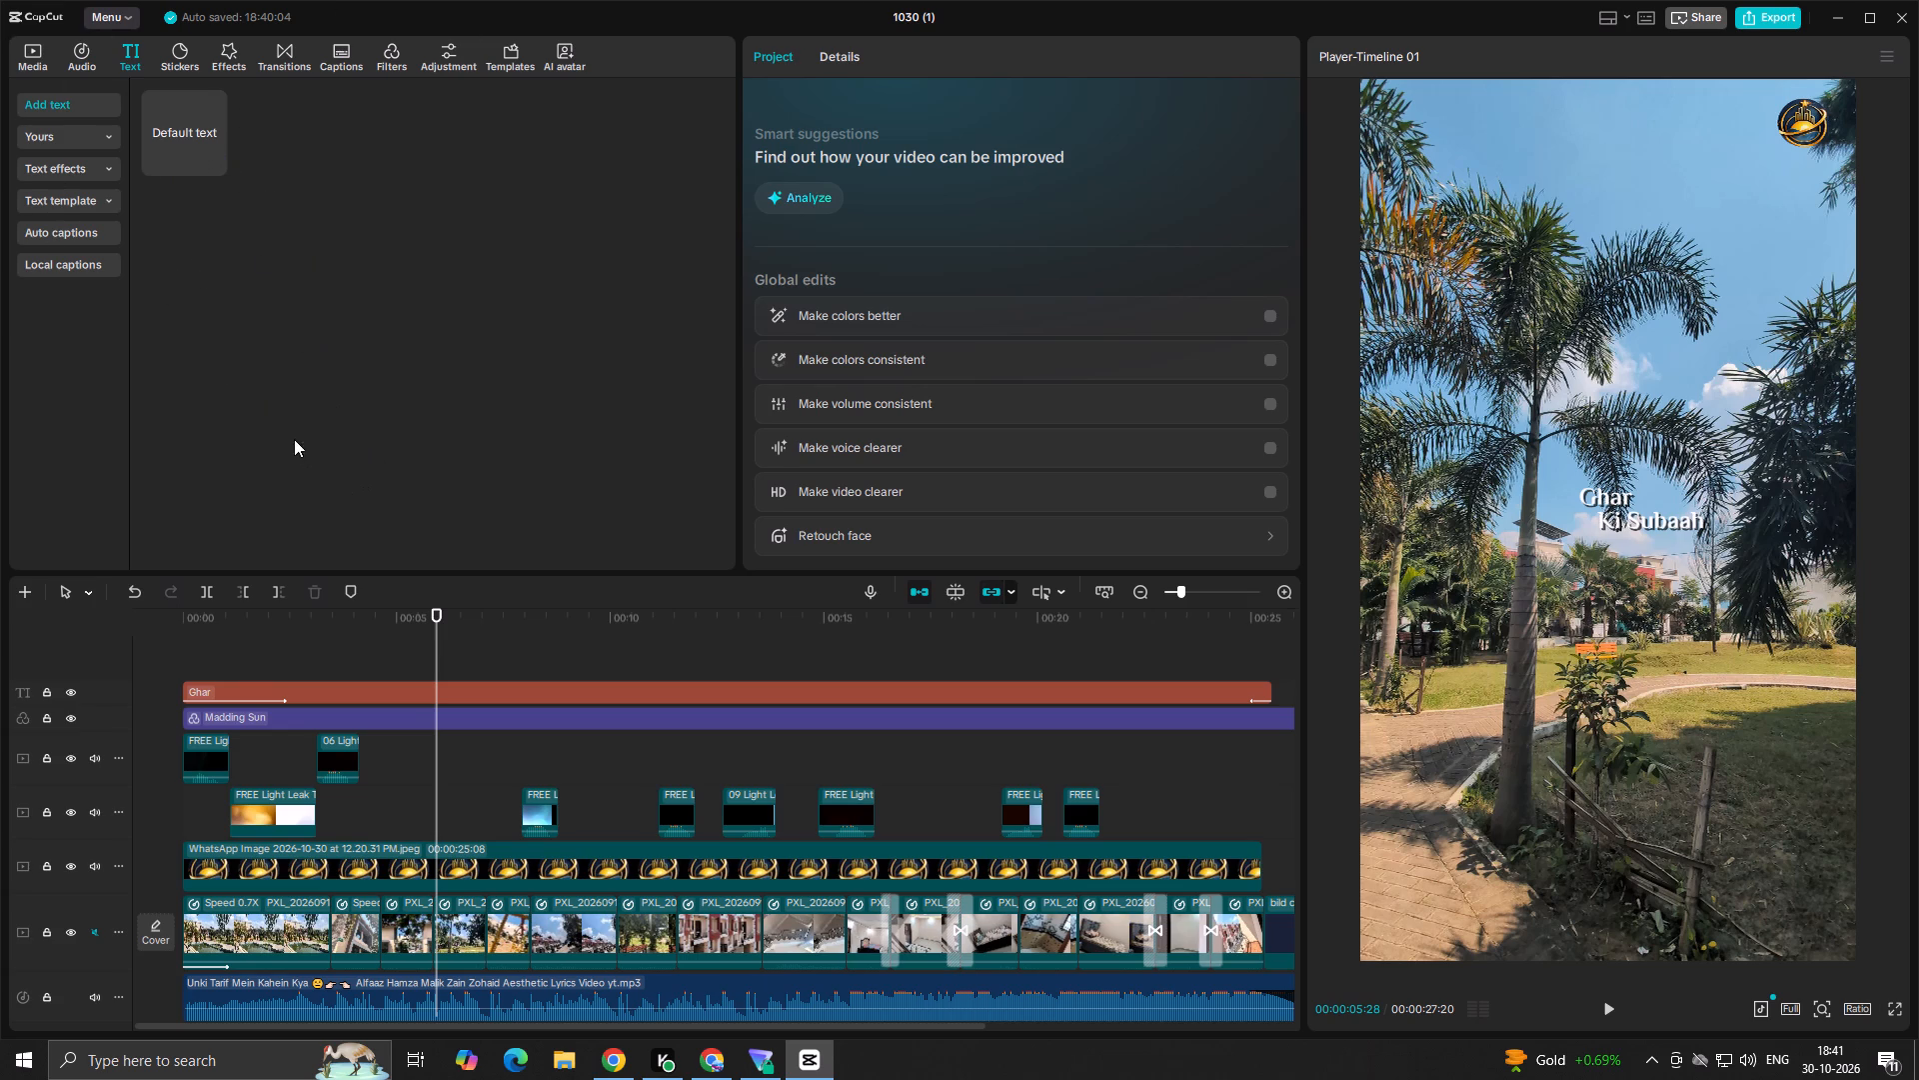
Scrub back and forth through the timeline to review the clips, light leak overlays and "Ghar Ki Subaah" title over the footage.
{"action": "left_click", "coordinate": [370, 667]}
{"action": "left_click_drag", "start_coordinate": [370, 653], "coordinate": [375, 652]}
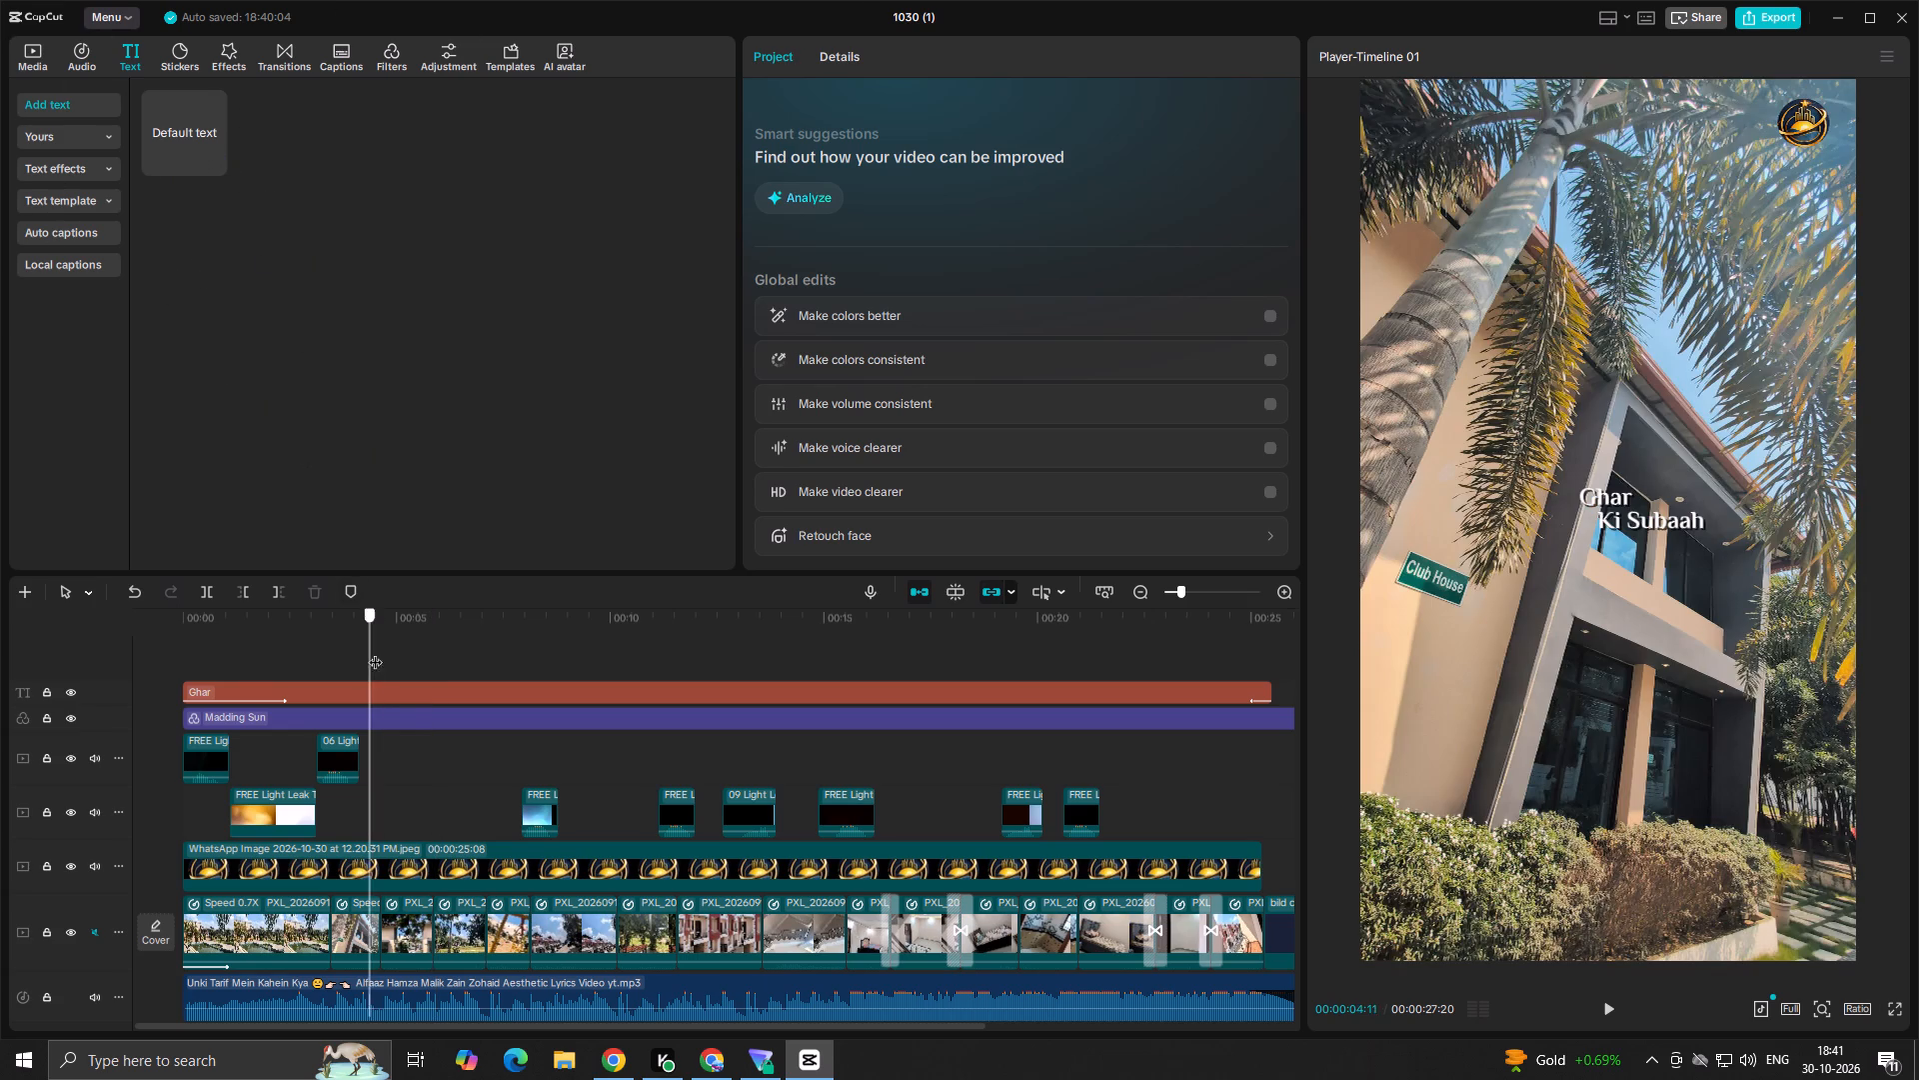
{"action": "left_click_drag", "start_coordinate": [375, 652], "coordinate": [544, 680]}
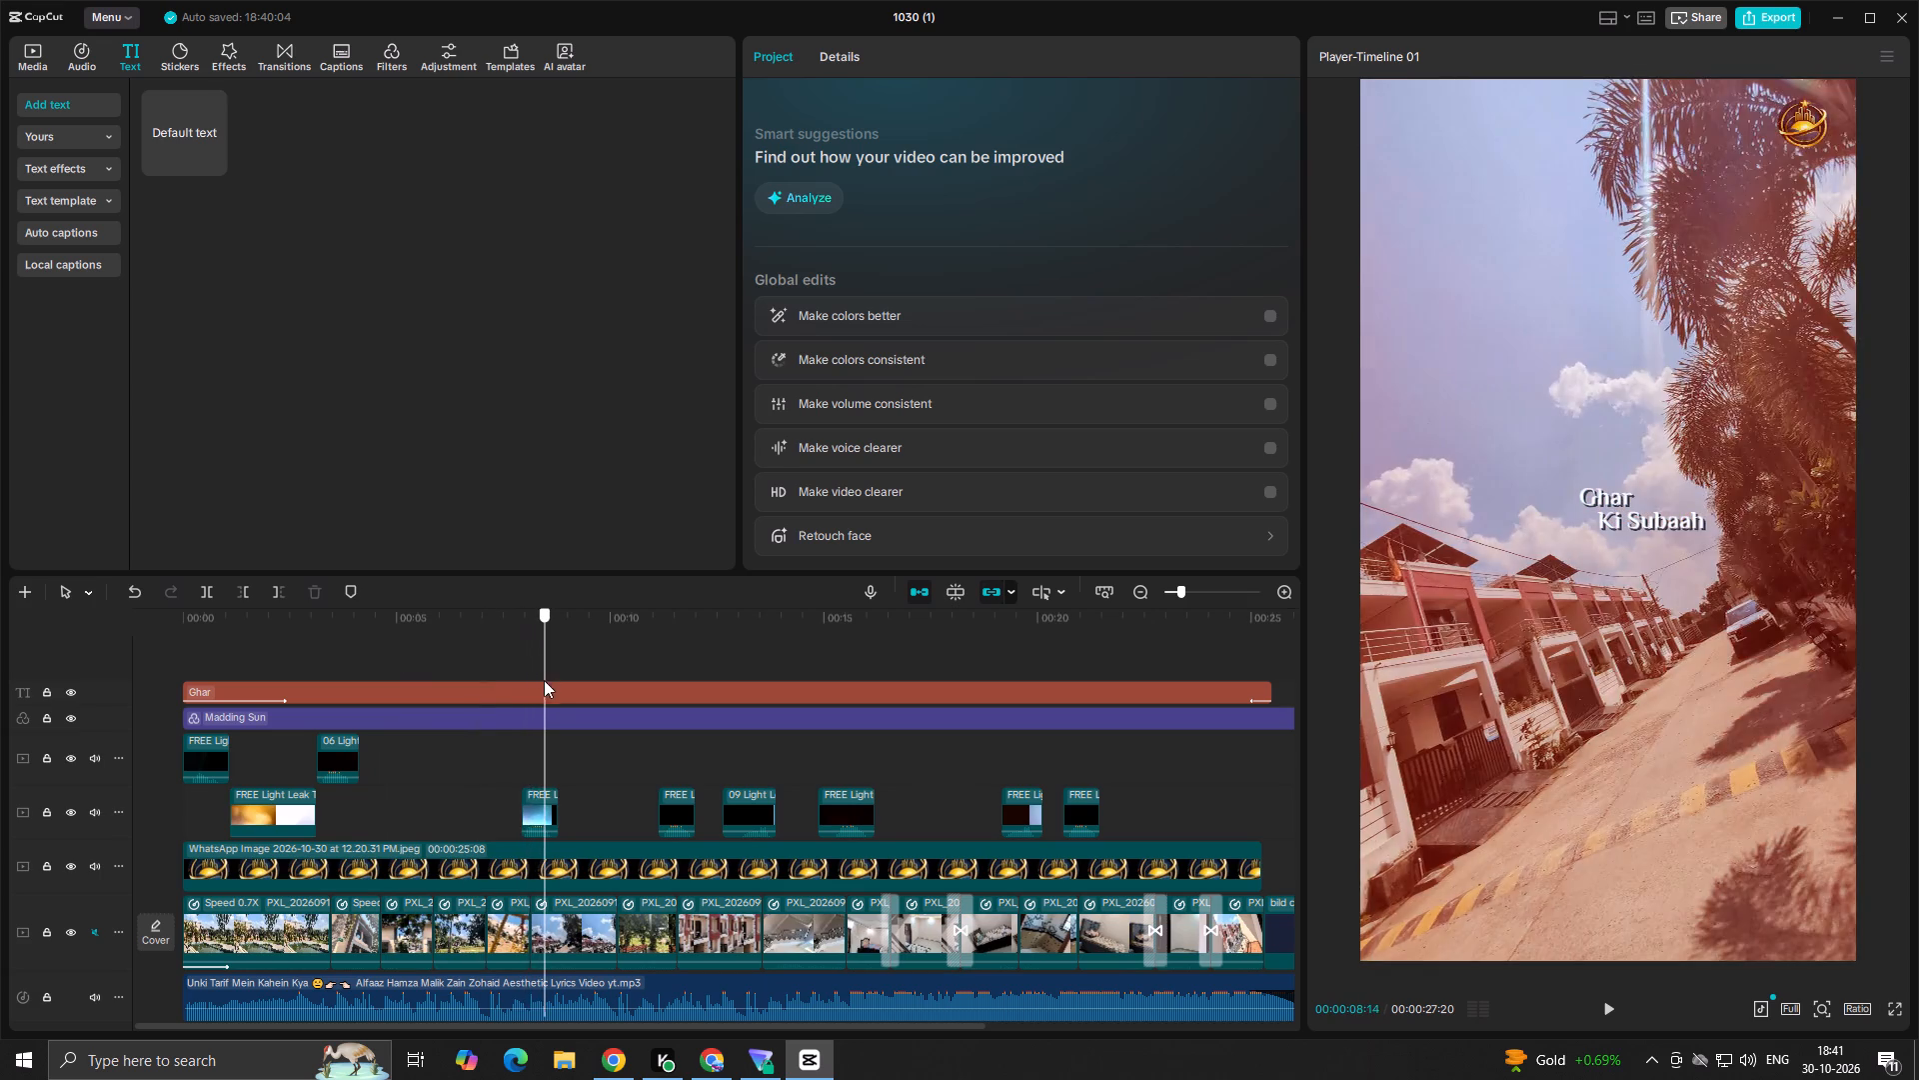
{"action": "left_click_drag", "start_coordinate": [544, 680], "coordinate": [531, 736]}
{"action": "left_click_drag", "start_coordinate": [532, 758], "coordinate": [613, 763]}
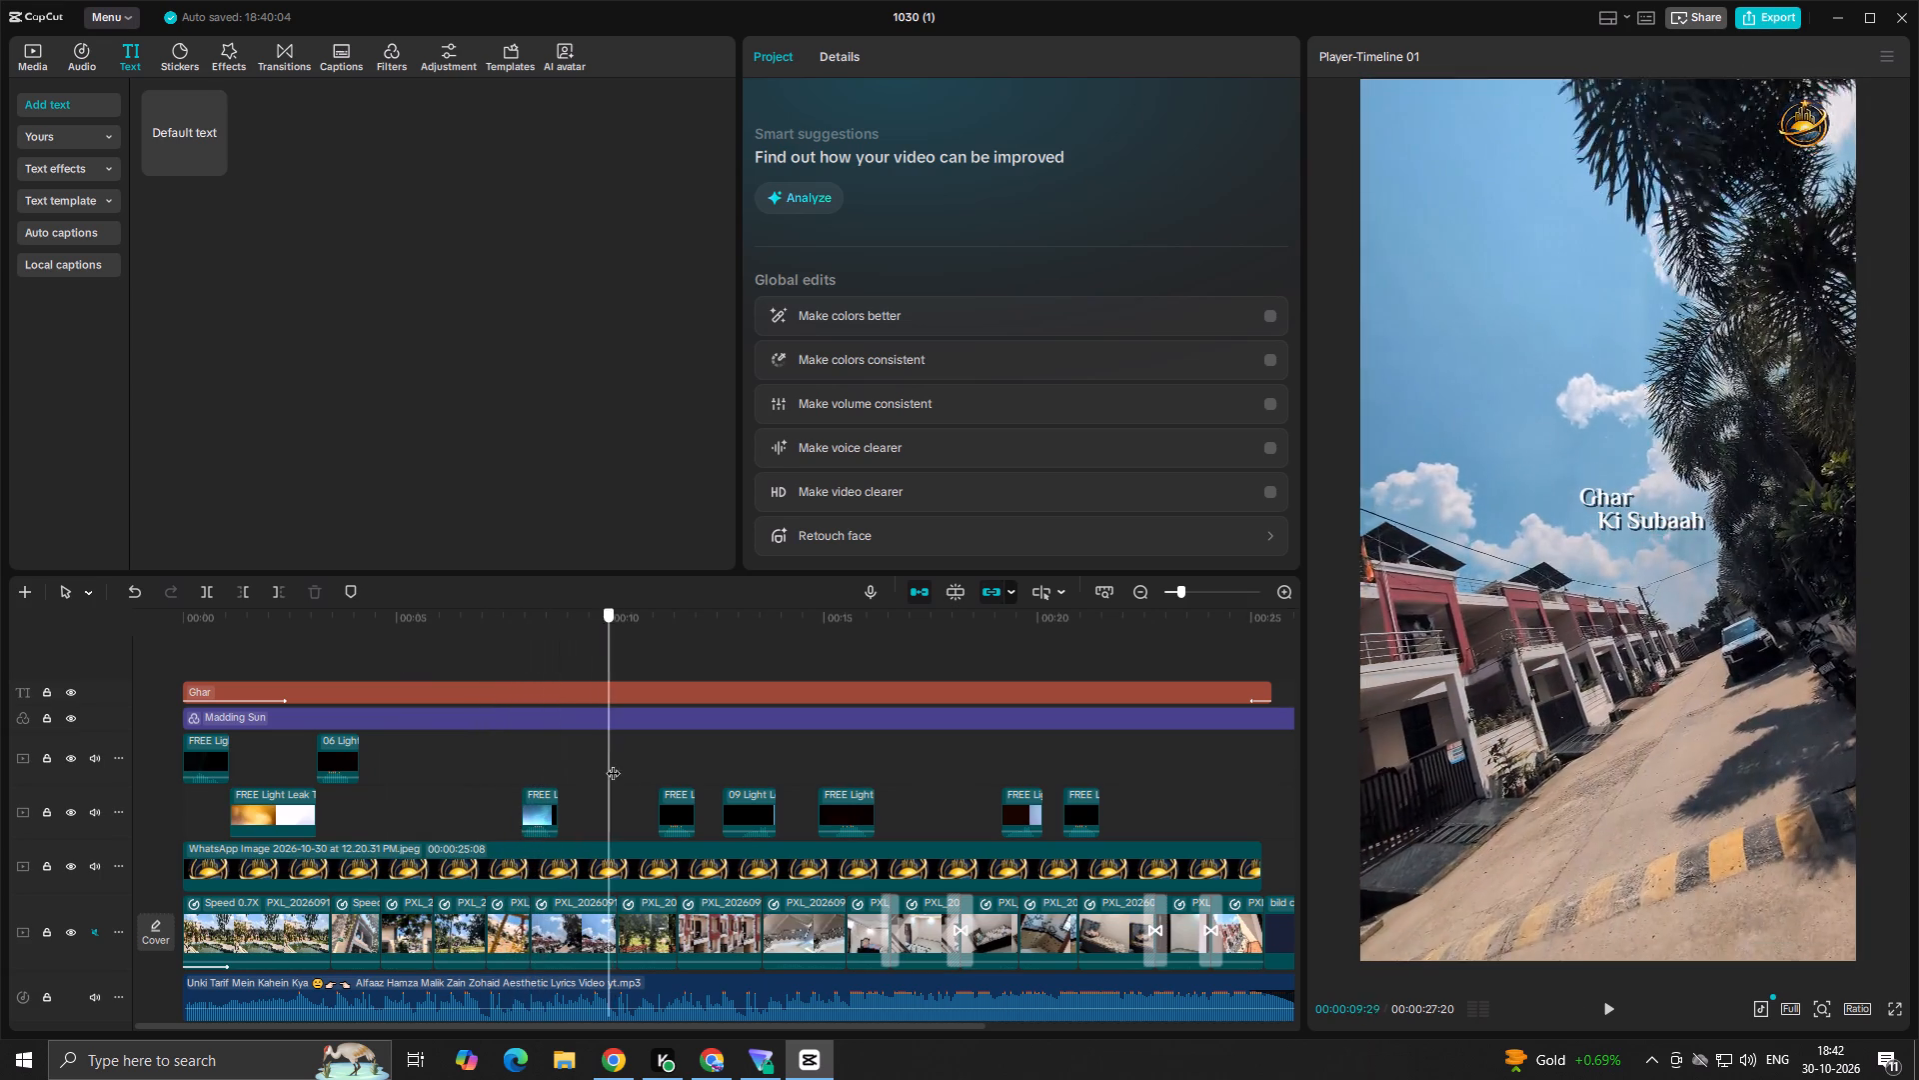
{"action": "left_click_drag", "start_coordinate": [613, 763], "coordinate": [1034, 866]}
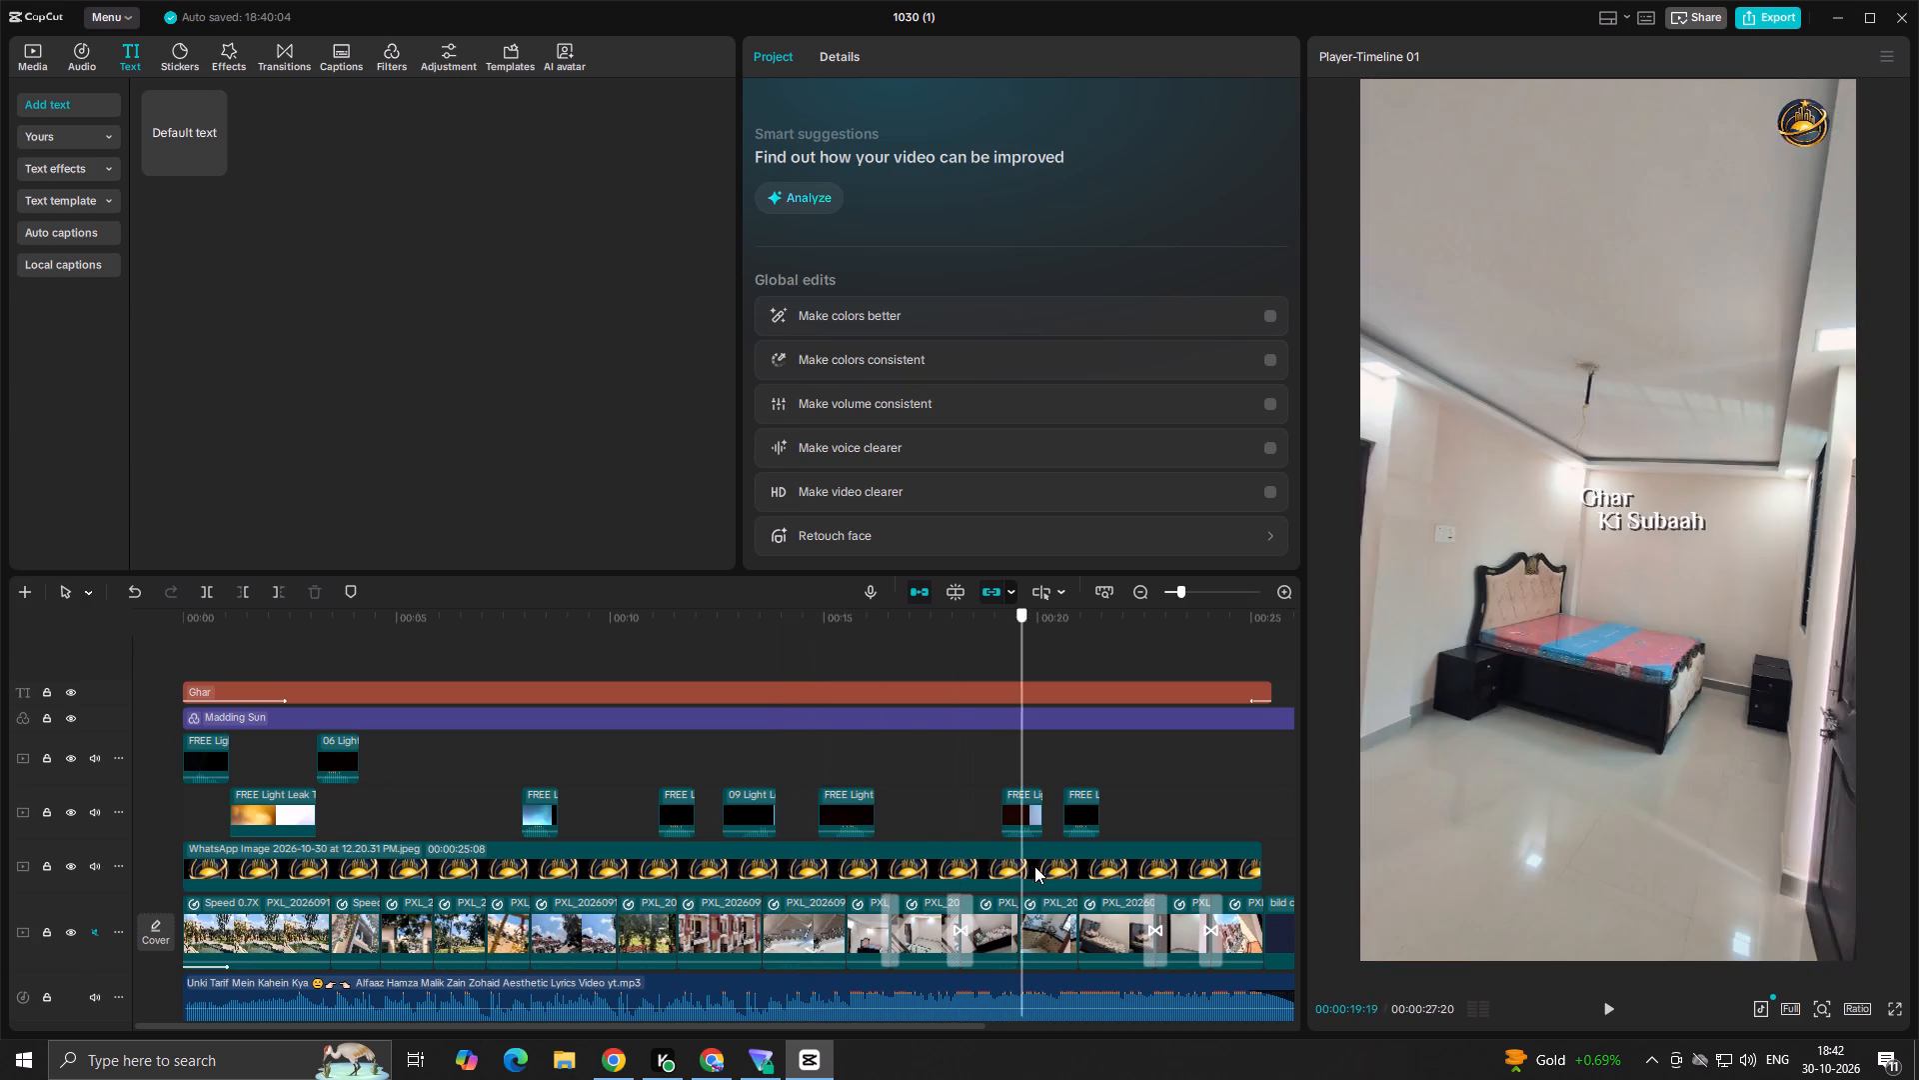
{"action": "left_click_drag", "start_coordinate": [1034, 866], "coordinate": [735, 931]}
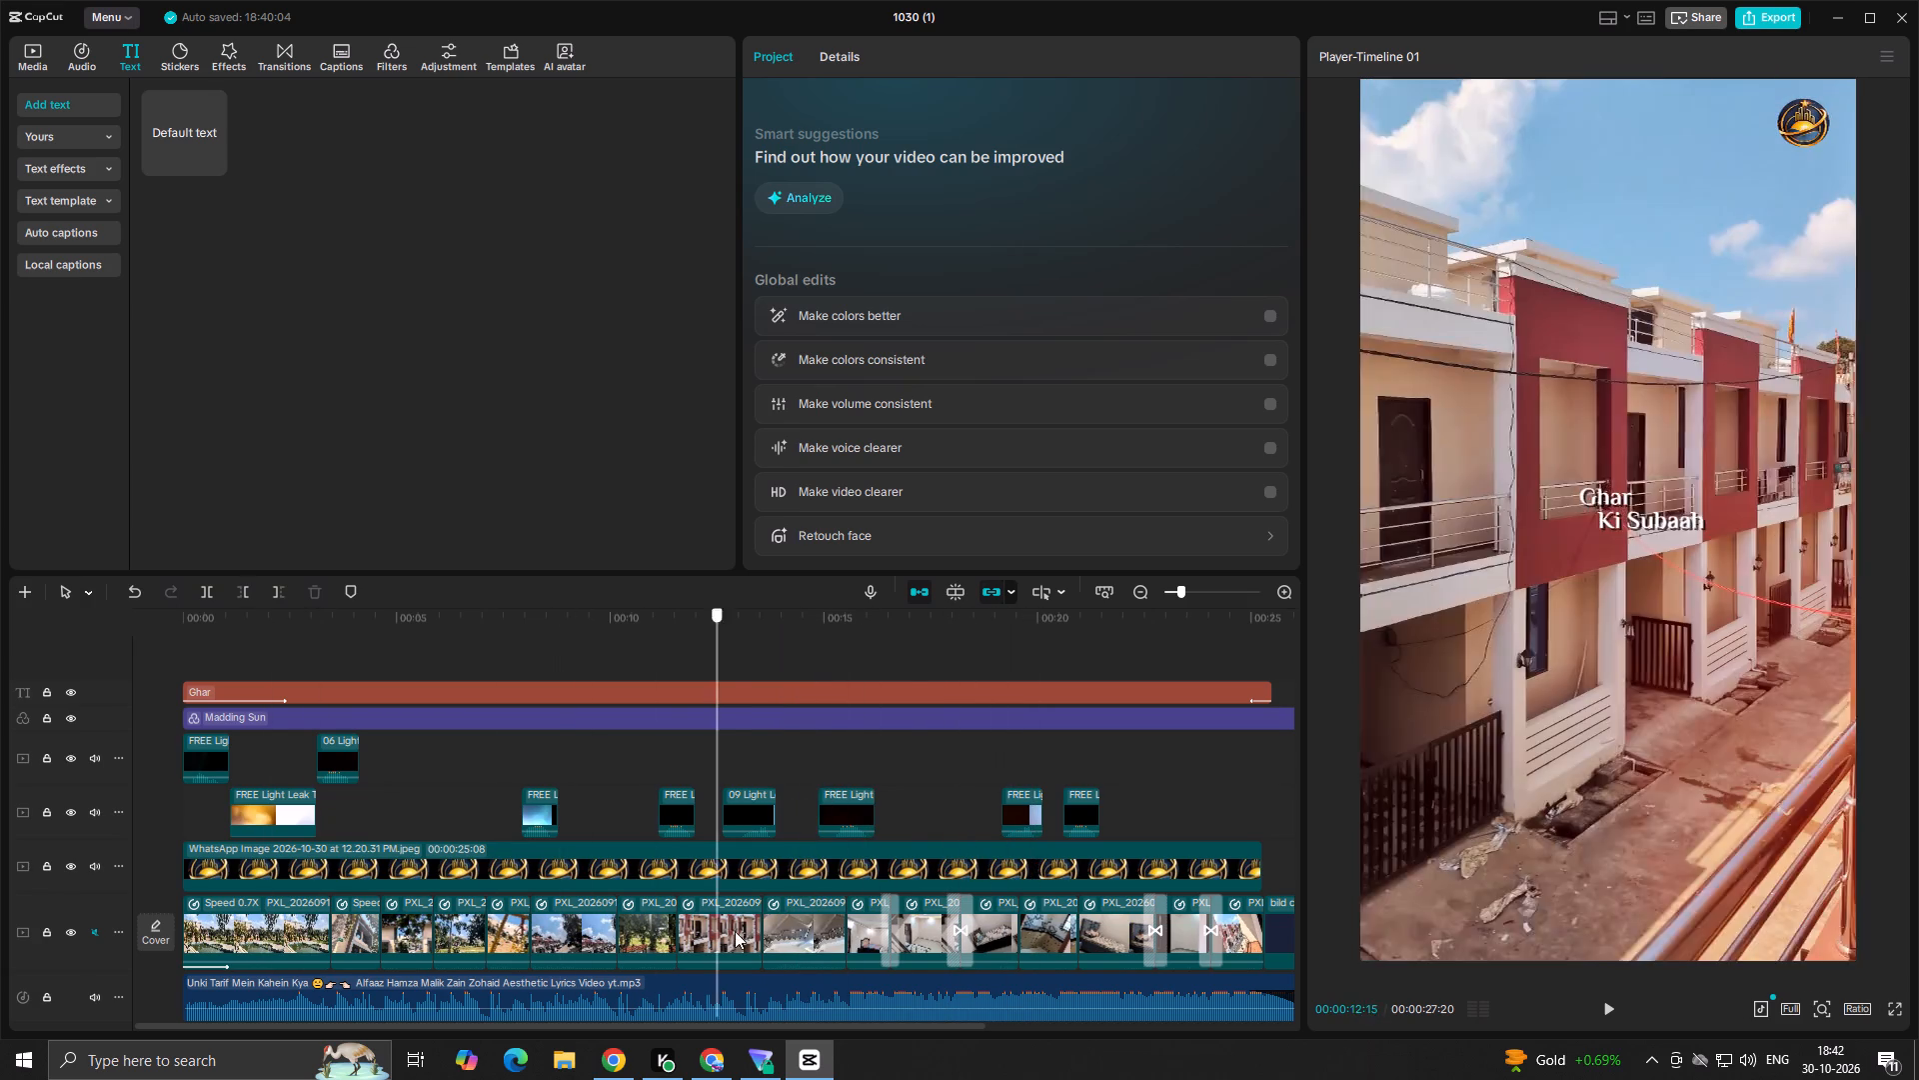
{"action": "left_click_drag", "start_coordinate": [735, 931], "coordinate": [541, 945]}
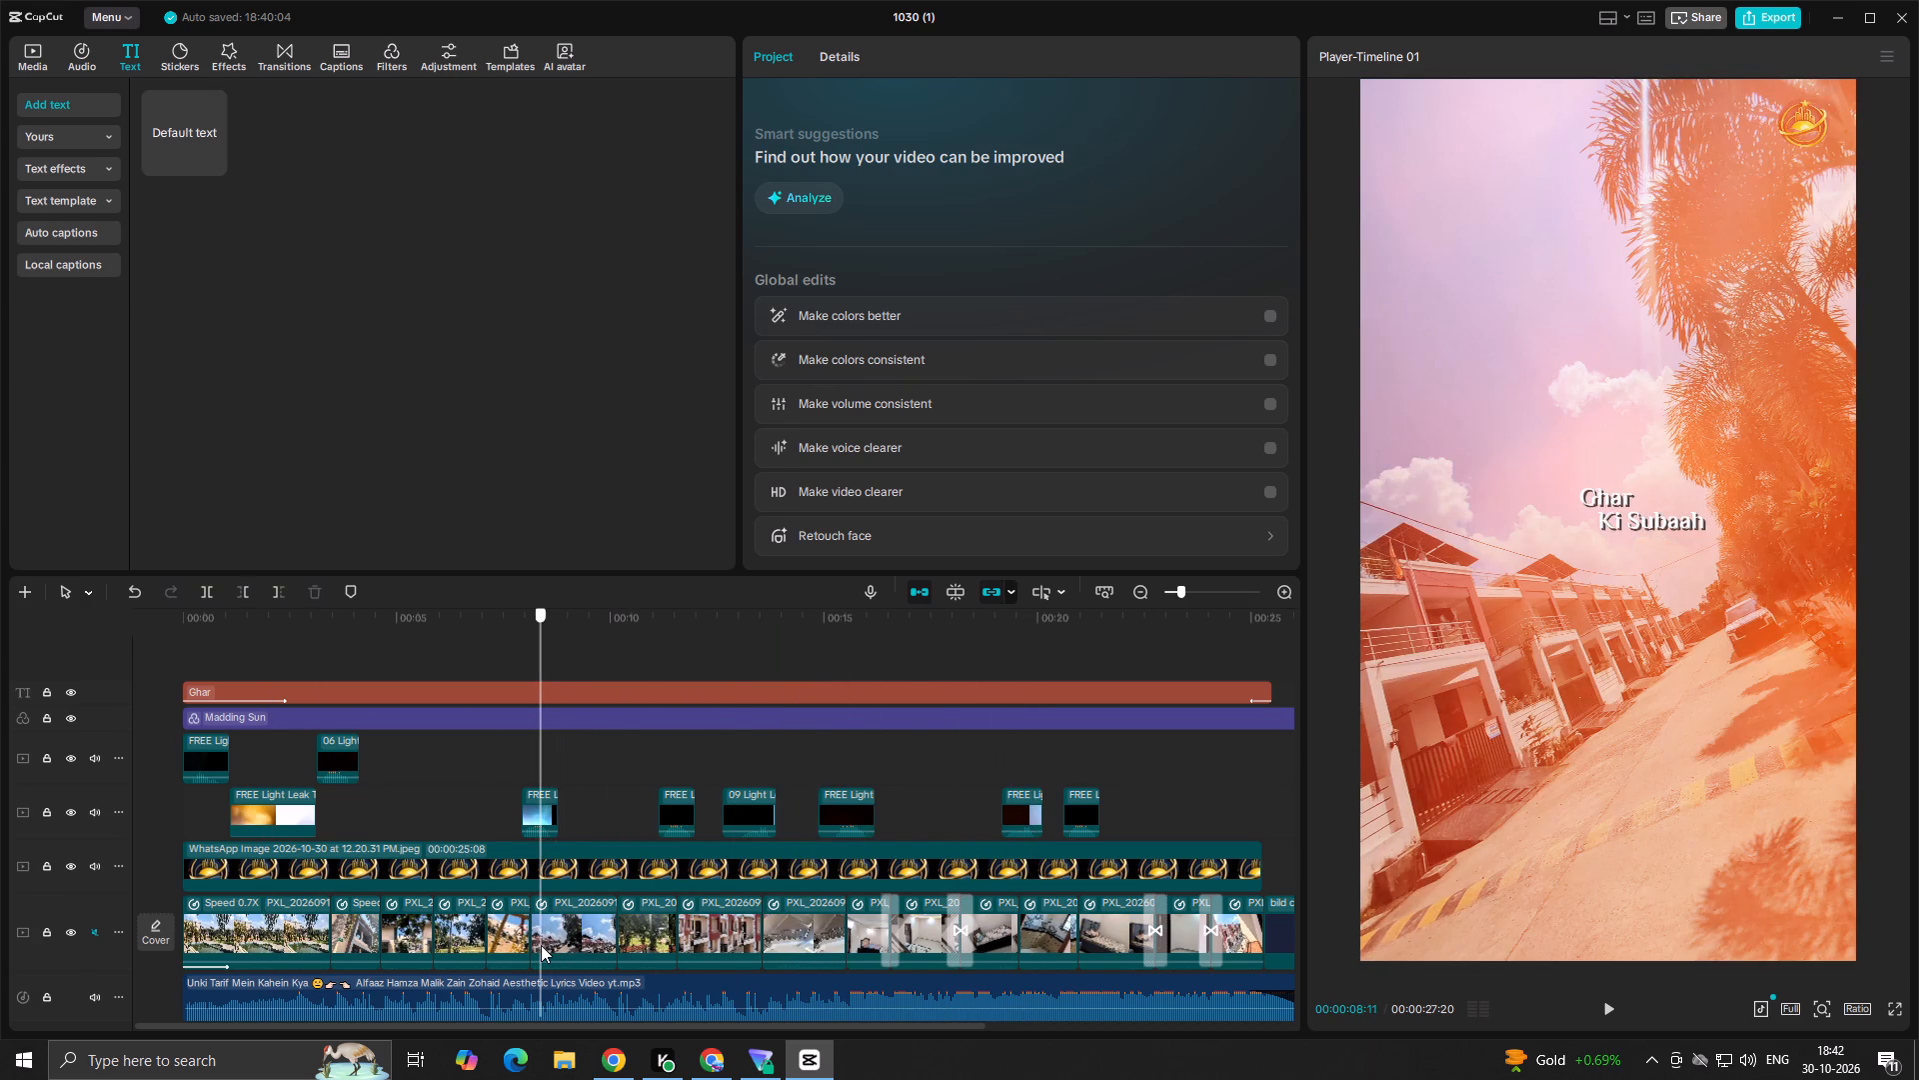
{"action": "left_click_drag", "start_coordinate": [541, 945], "coordinate": [543, 965]}
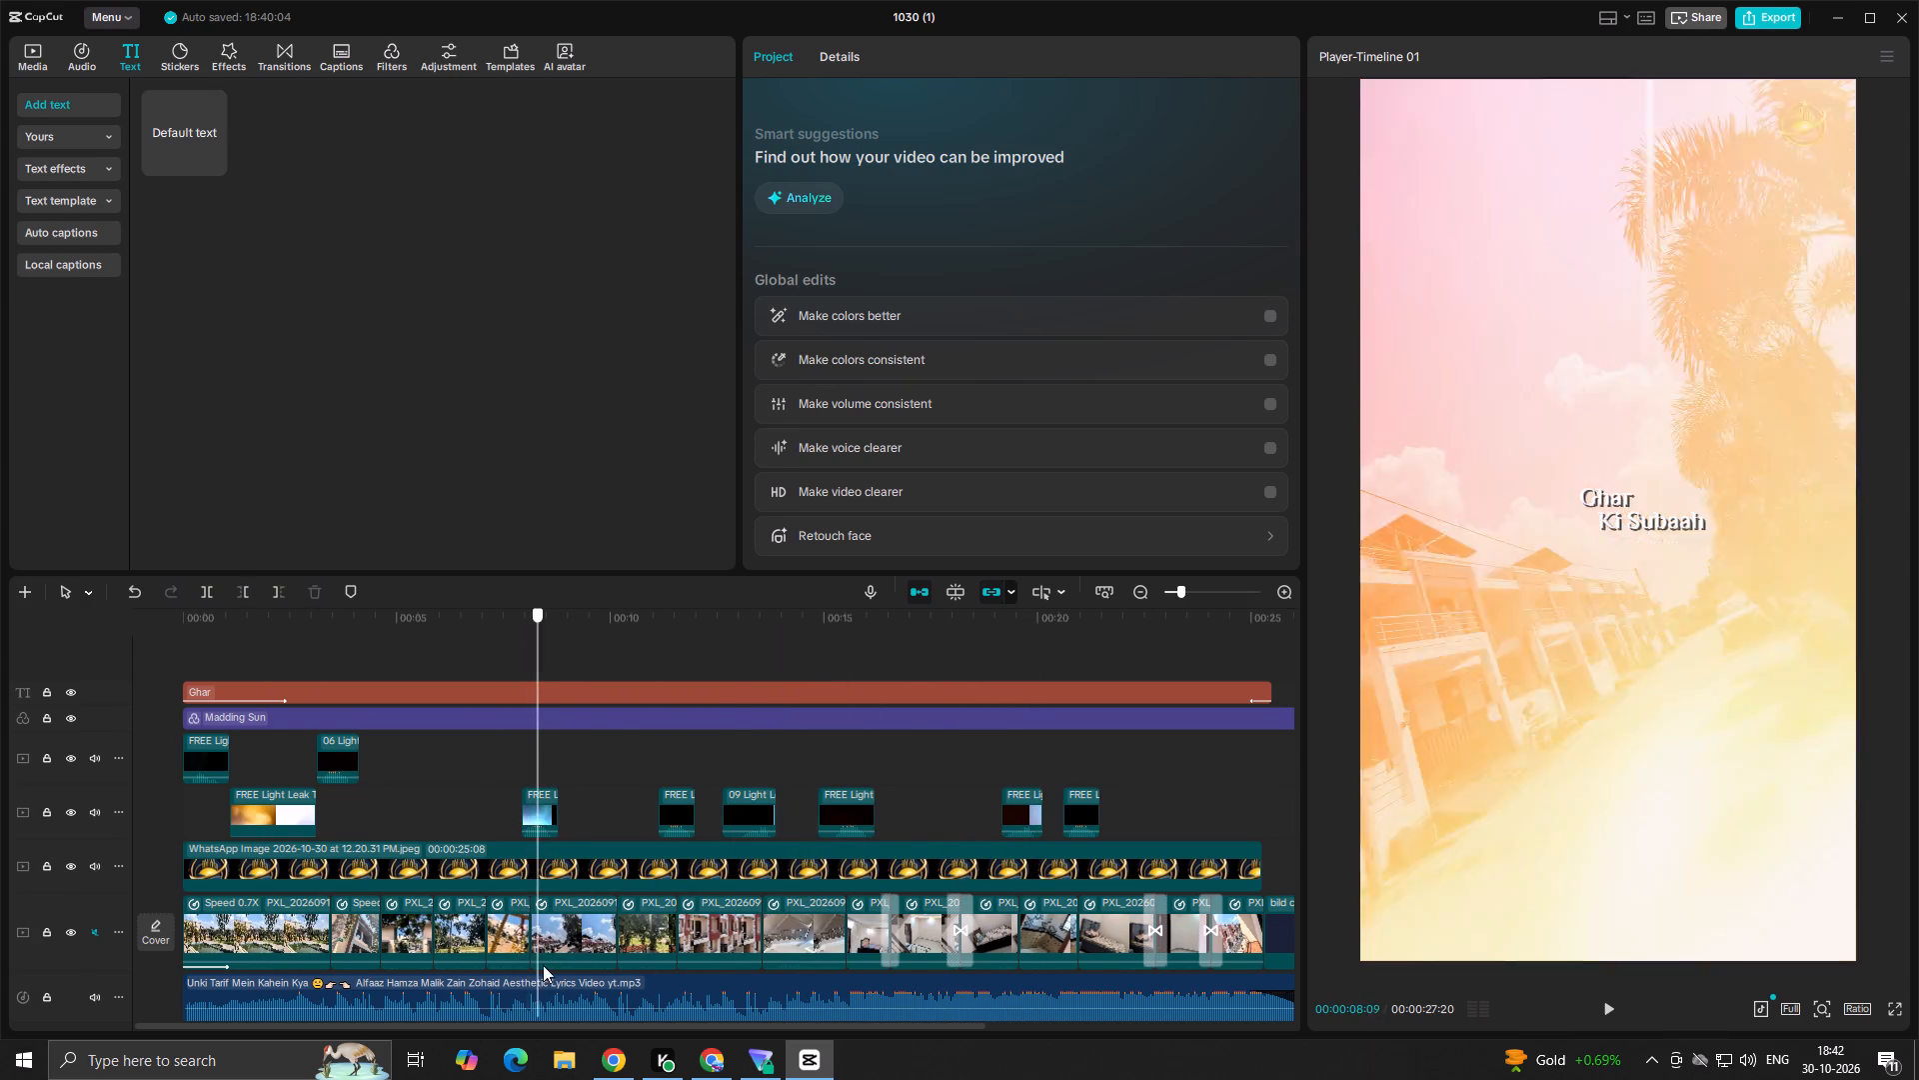
{"action": "left_click_drag", "start_coordinate": [543, 965], "coordinate": [581, 965]}
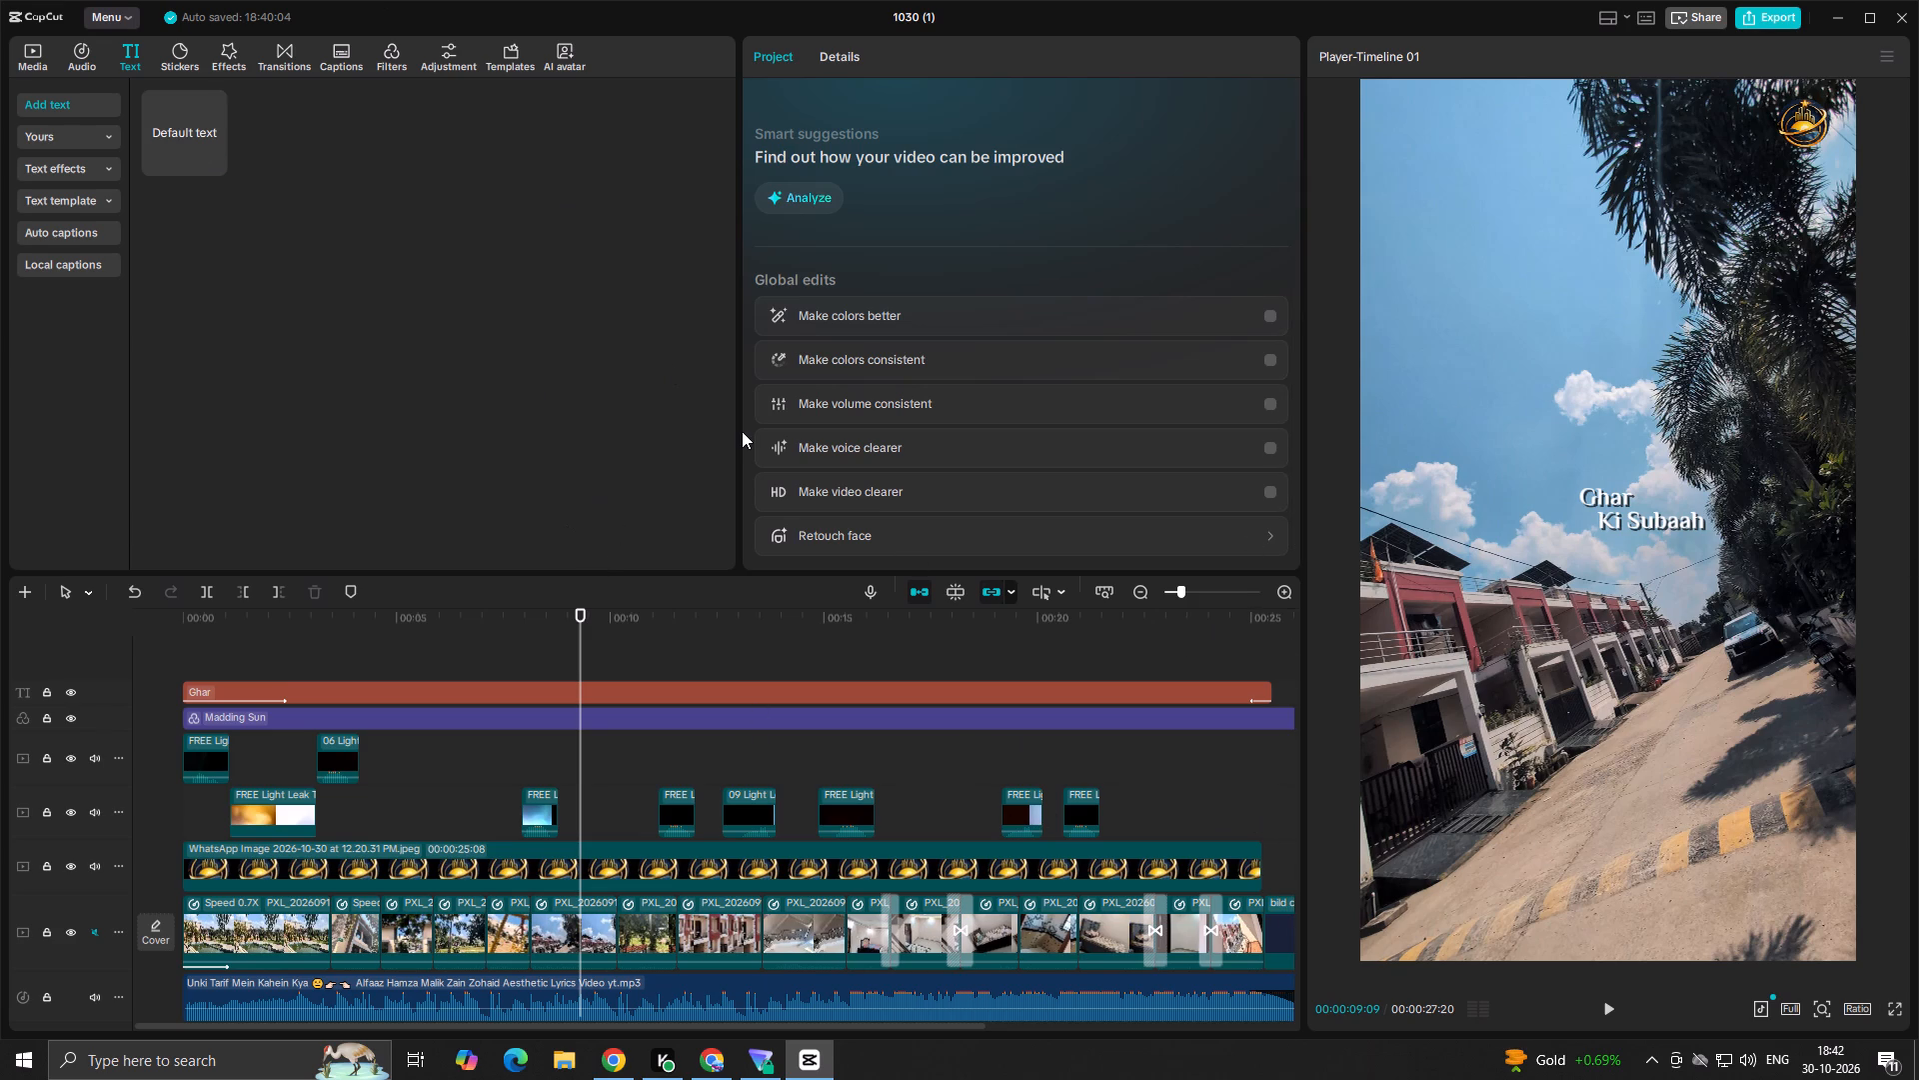
Widen the project details area slightly by narrowing the text library area beside it.
{"action": "left_click_drag", "start_coordinate": [742, 431], "coordinate": [764, 484]}
{"action": "left_click_drag", "start_coordinate": [738, 92], "coordinate": [746, 558]}
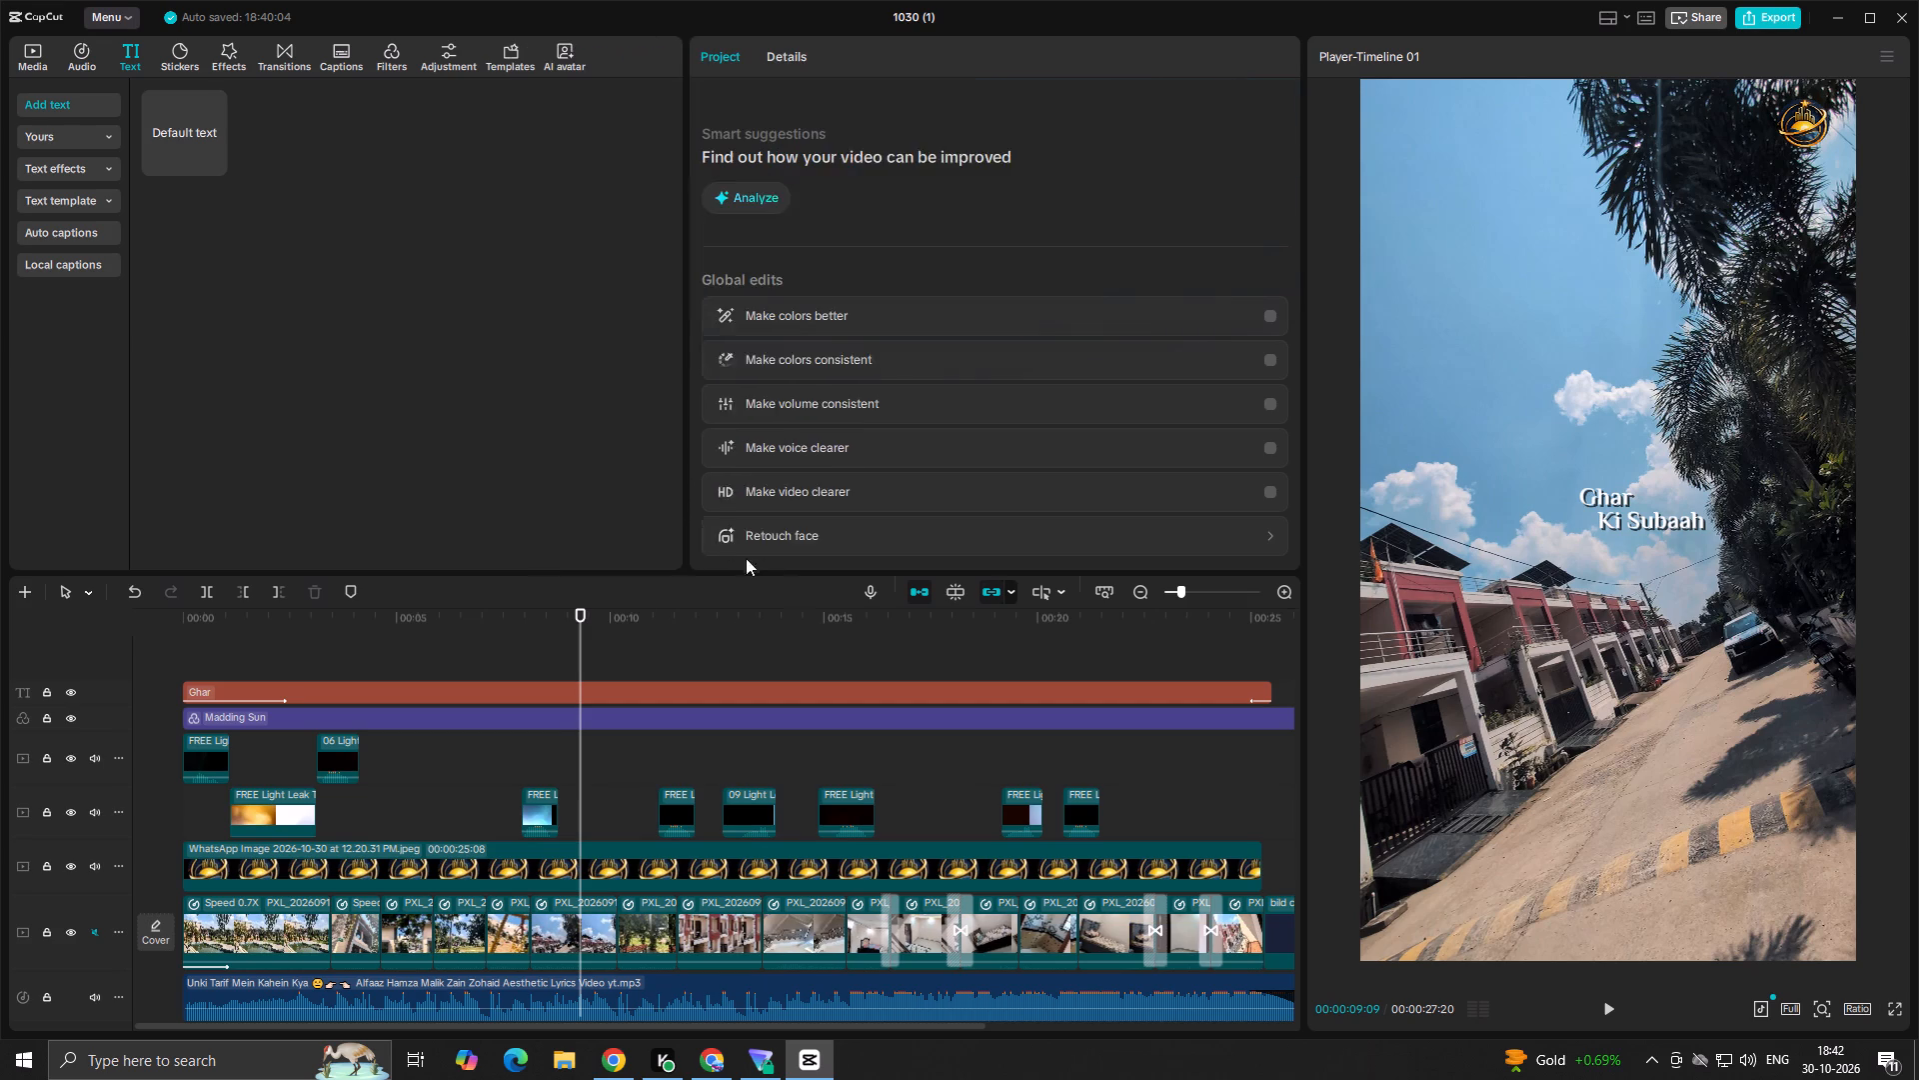
{"action": "left_click_drag", "start_coordinate": [746, 558], "coordinate": [682, 592]}
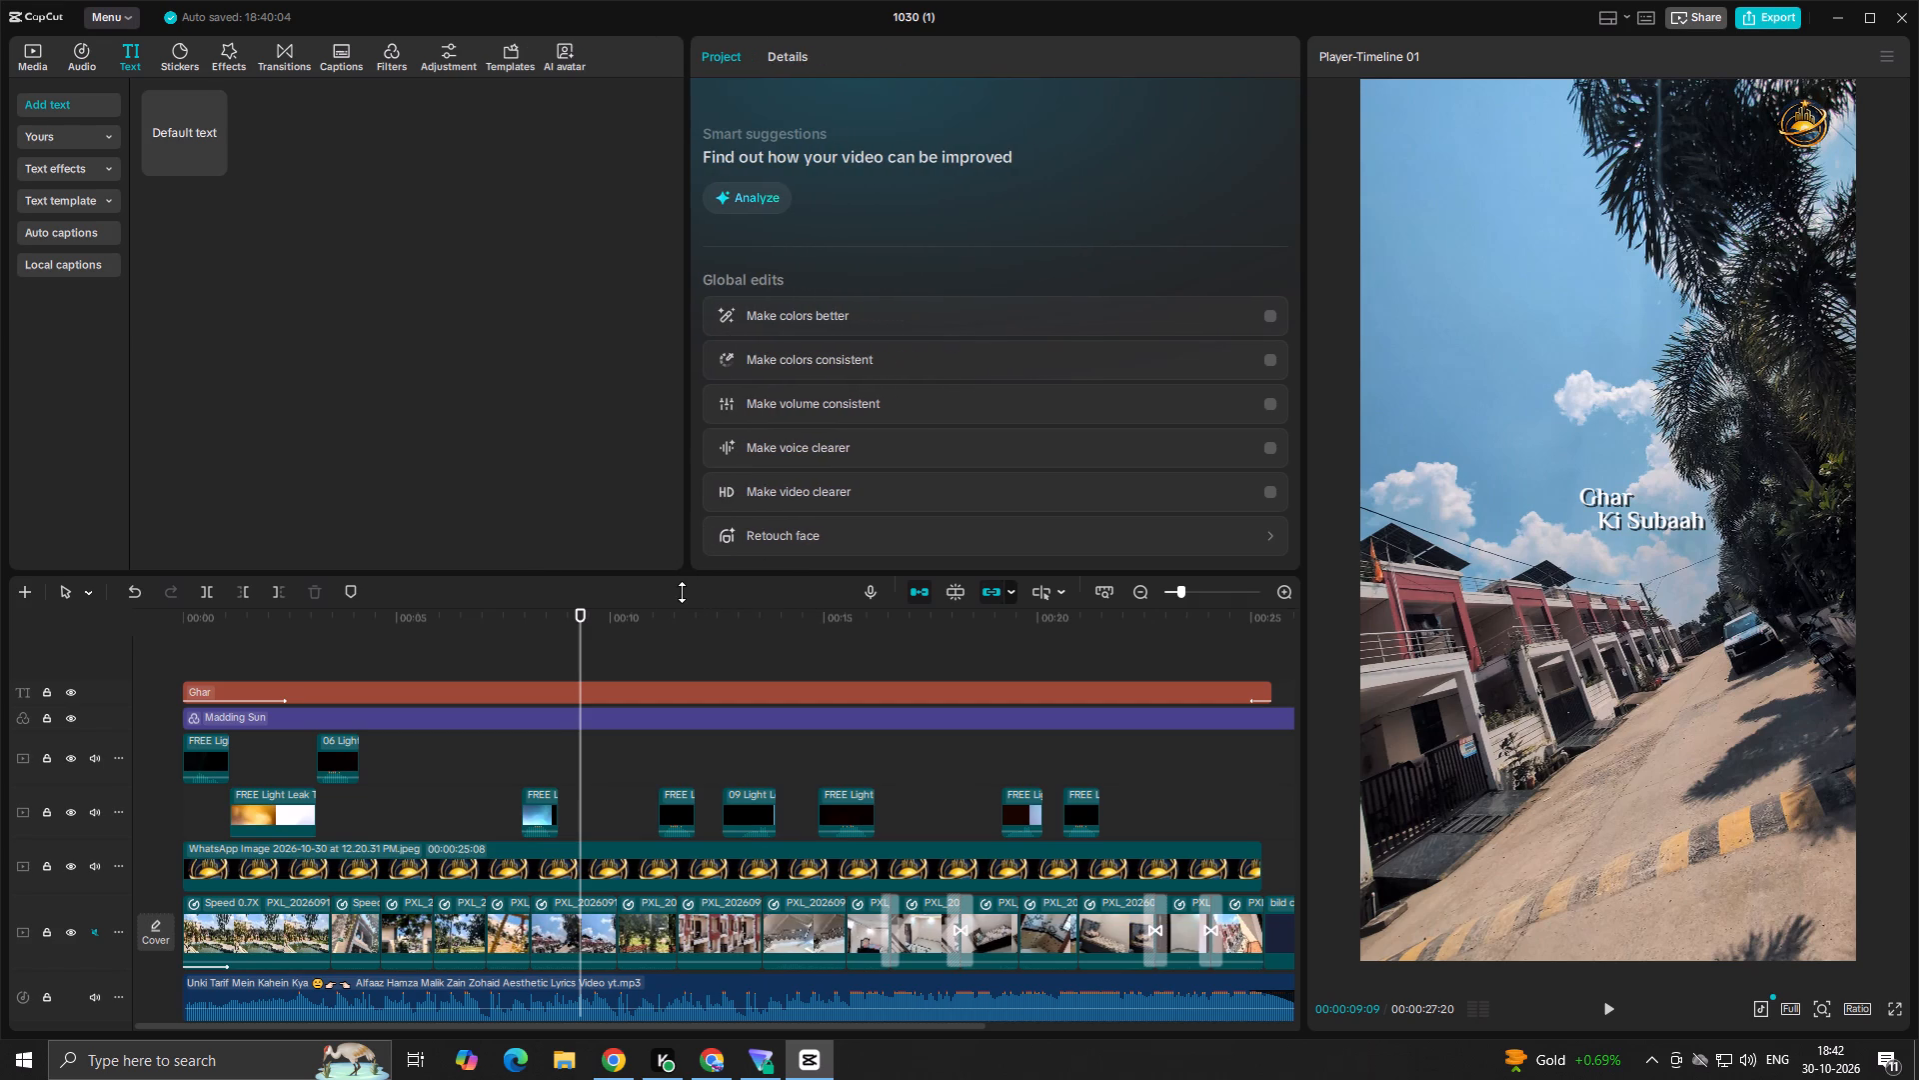
{"action": "left_click_drag", "start_coordinate": [682, 592], "coordinate": [670, 593]}
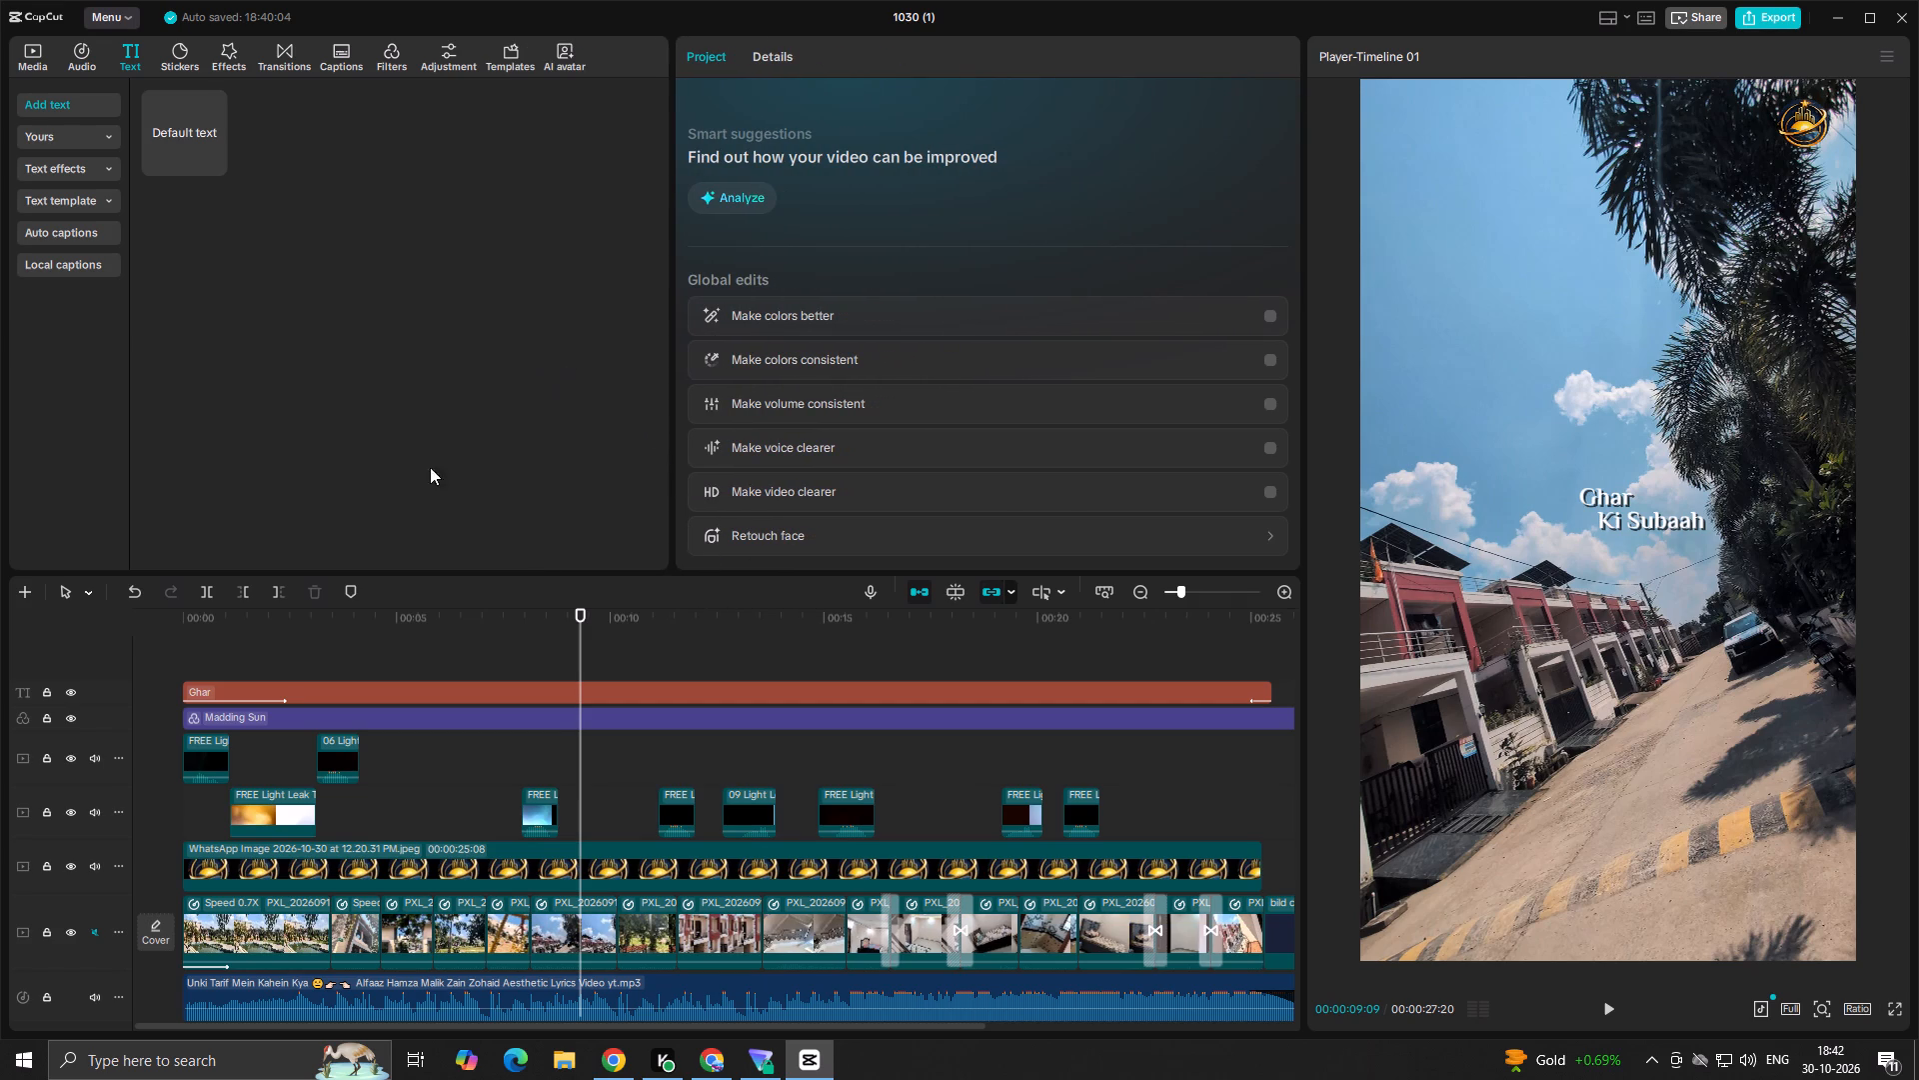
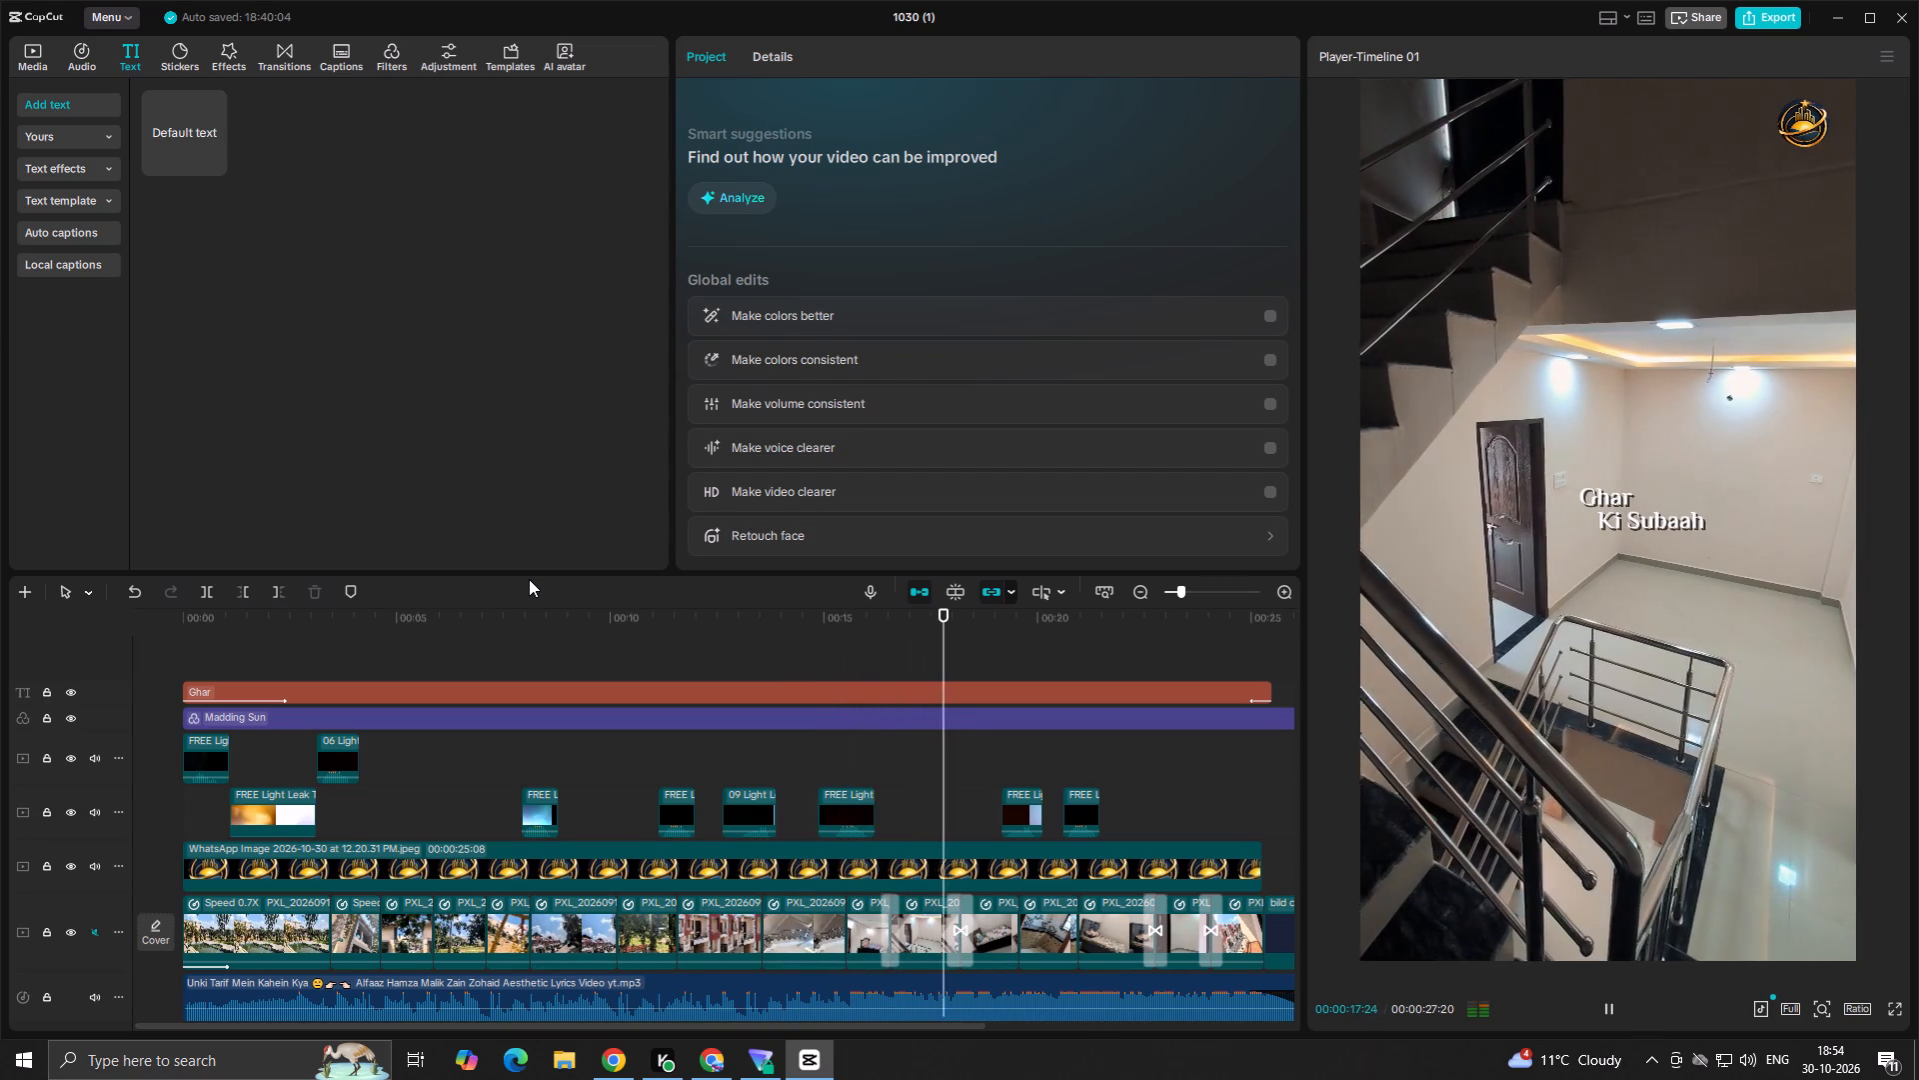
Pause the playback and move the playhead back to the playground swing footage at about 00:00:07:09.
{"action": "key", "text": "space"}
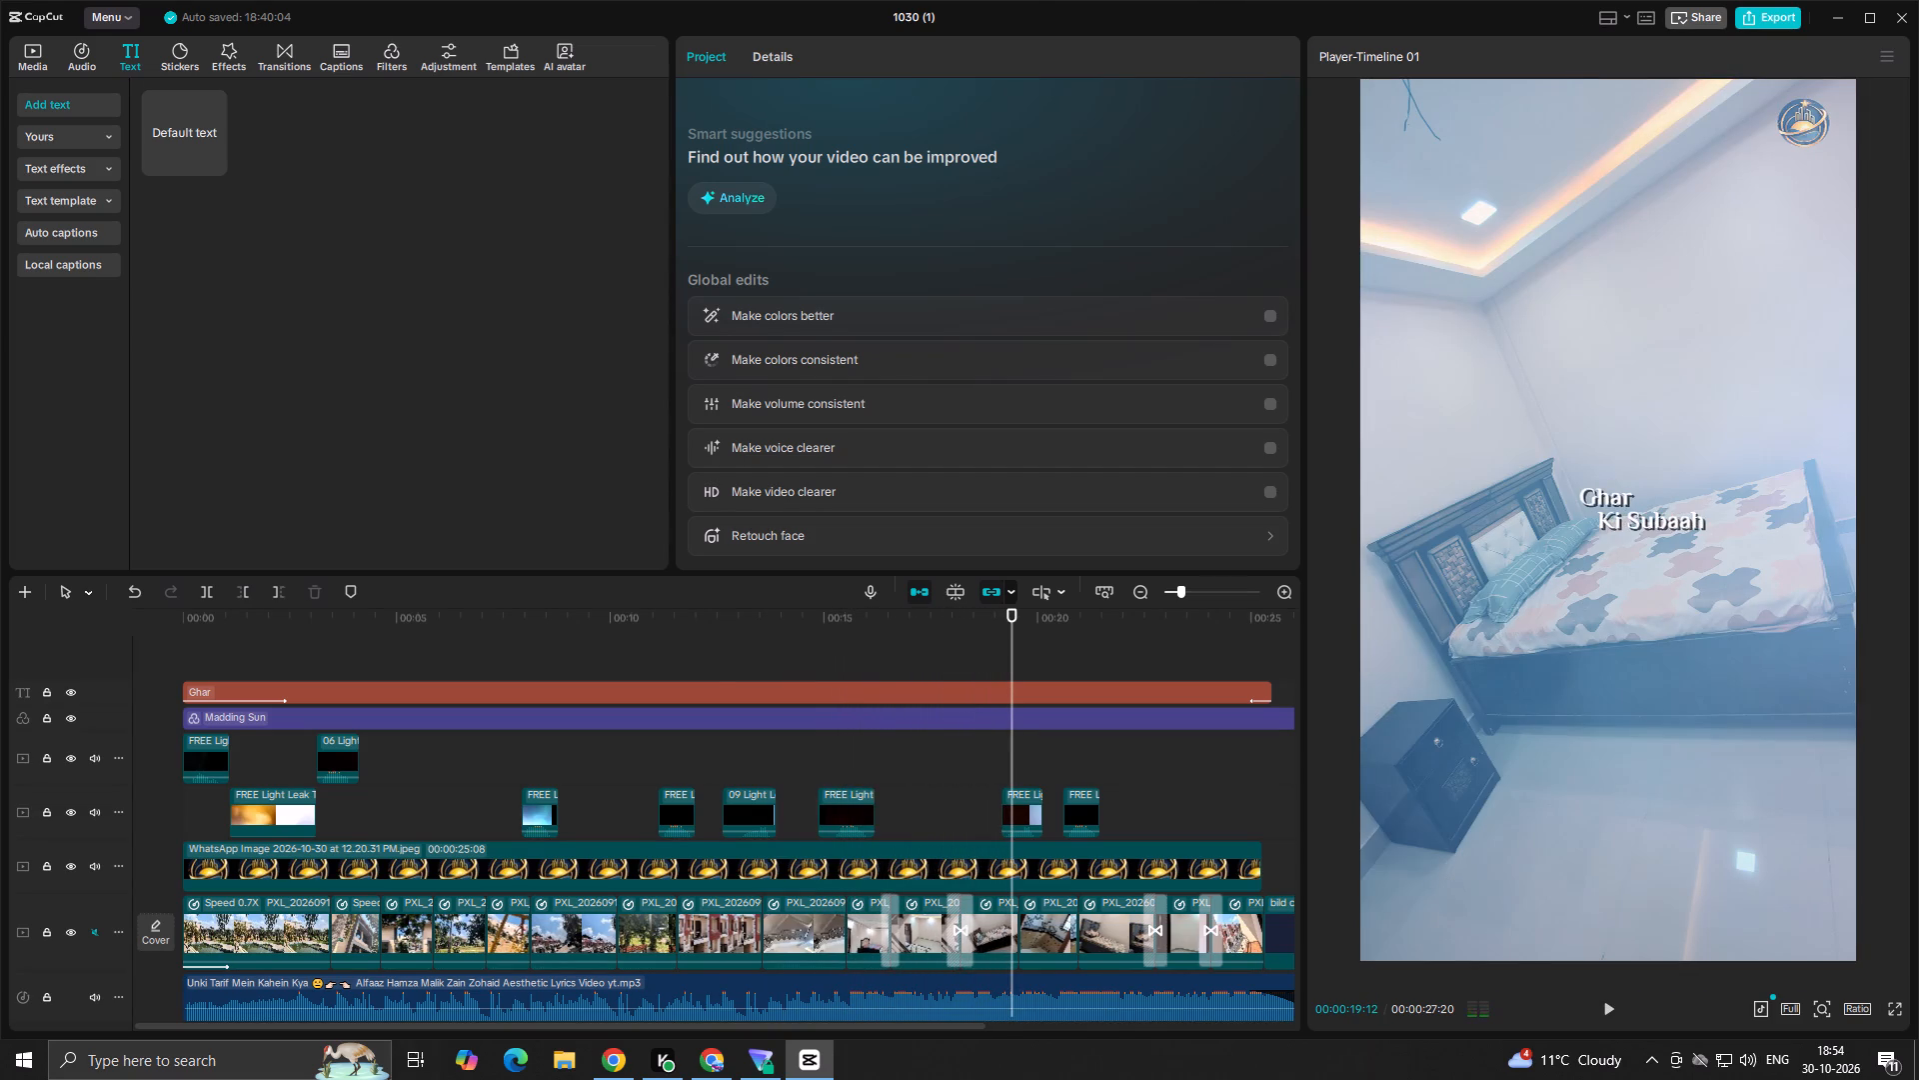
{"action": "left_click", "coordinate": [520, 657]}
{"action": "left_click_drag", "start_coordinate": [520, 657], "coordinate": [495, 674]}
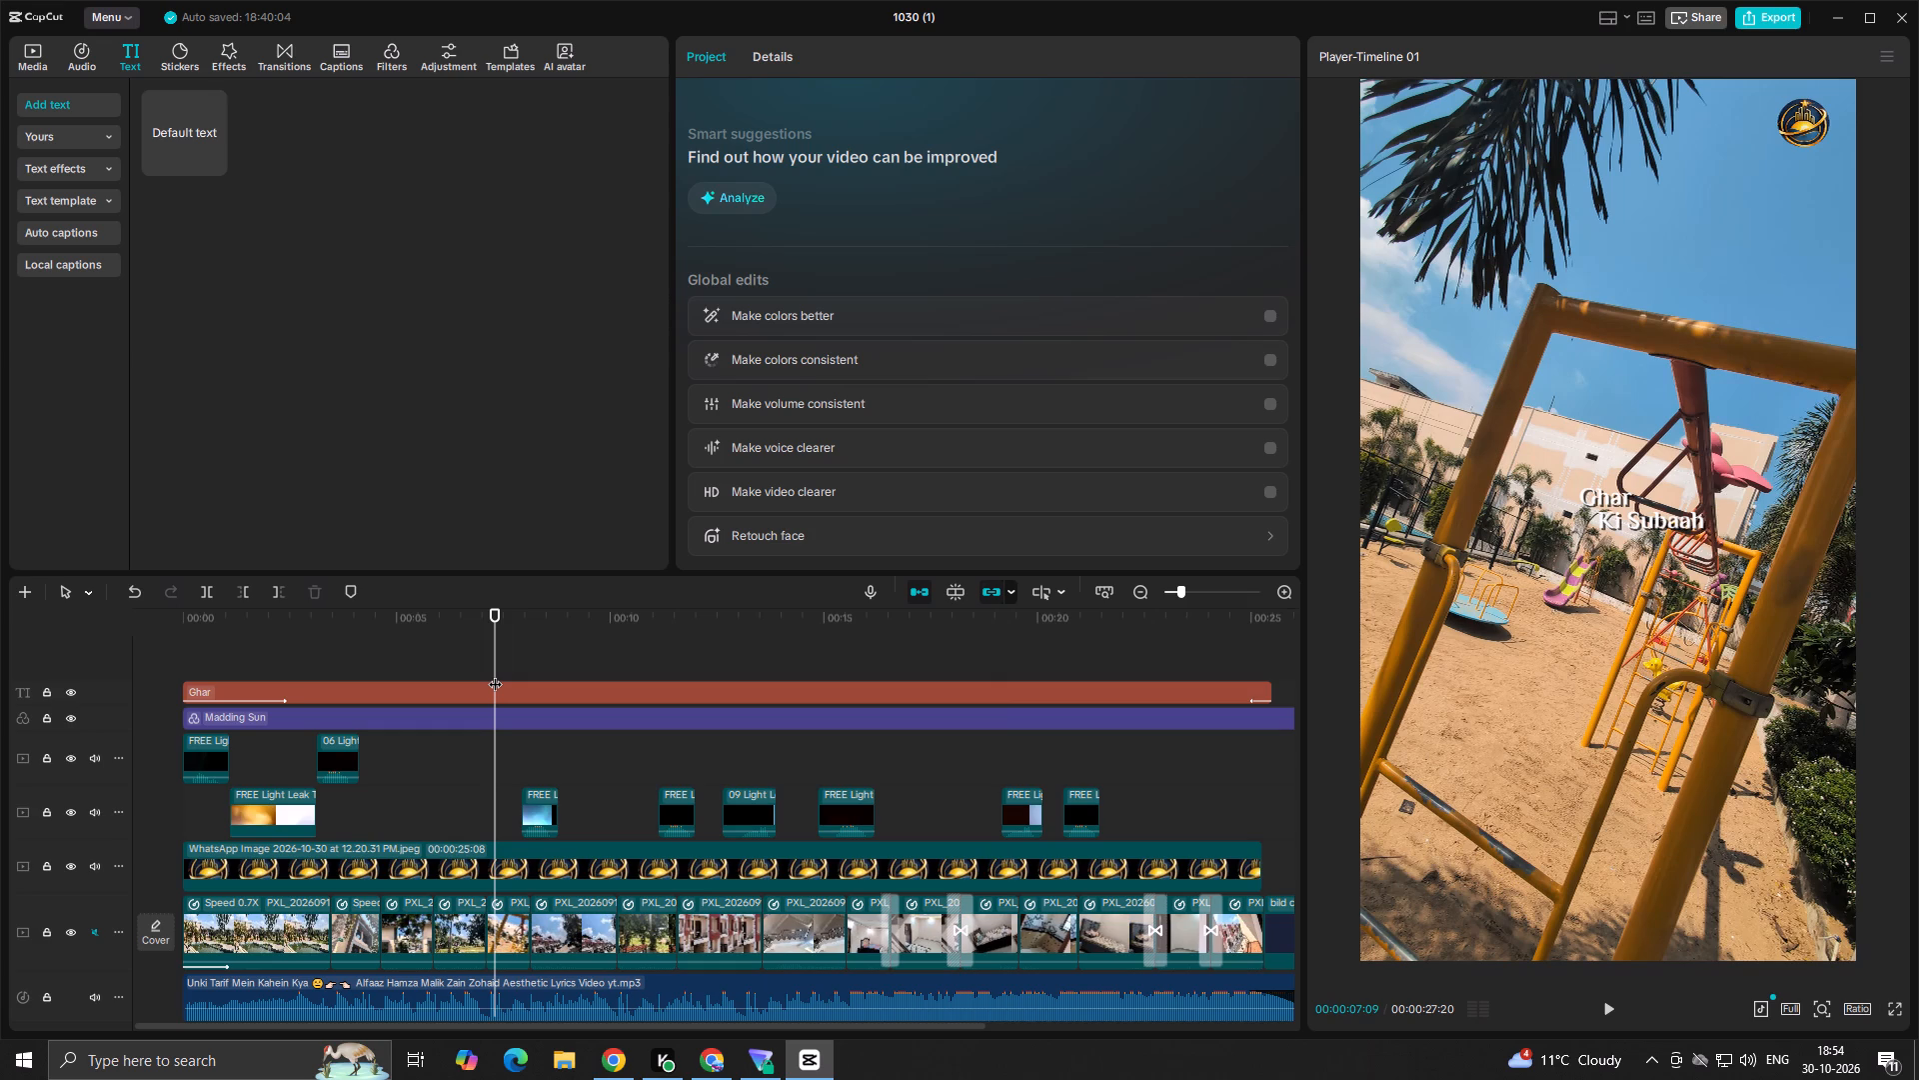
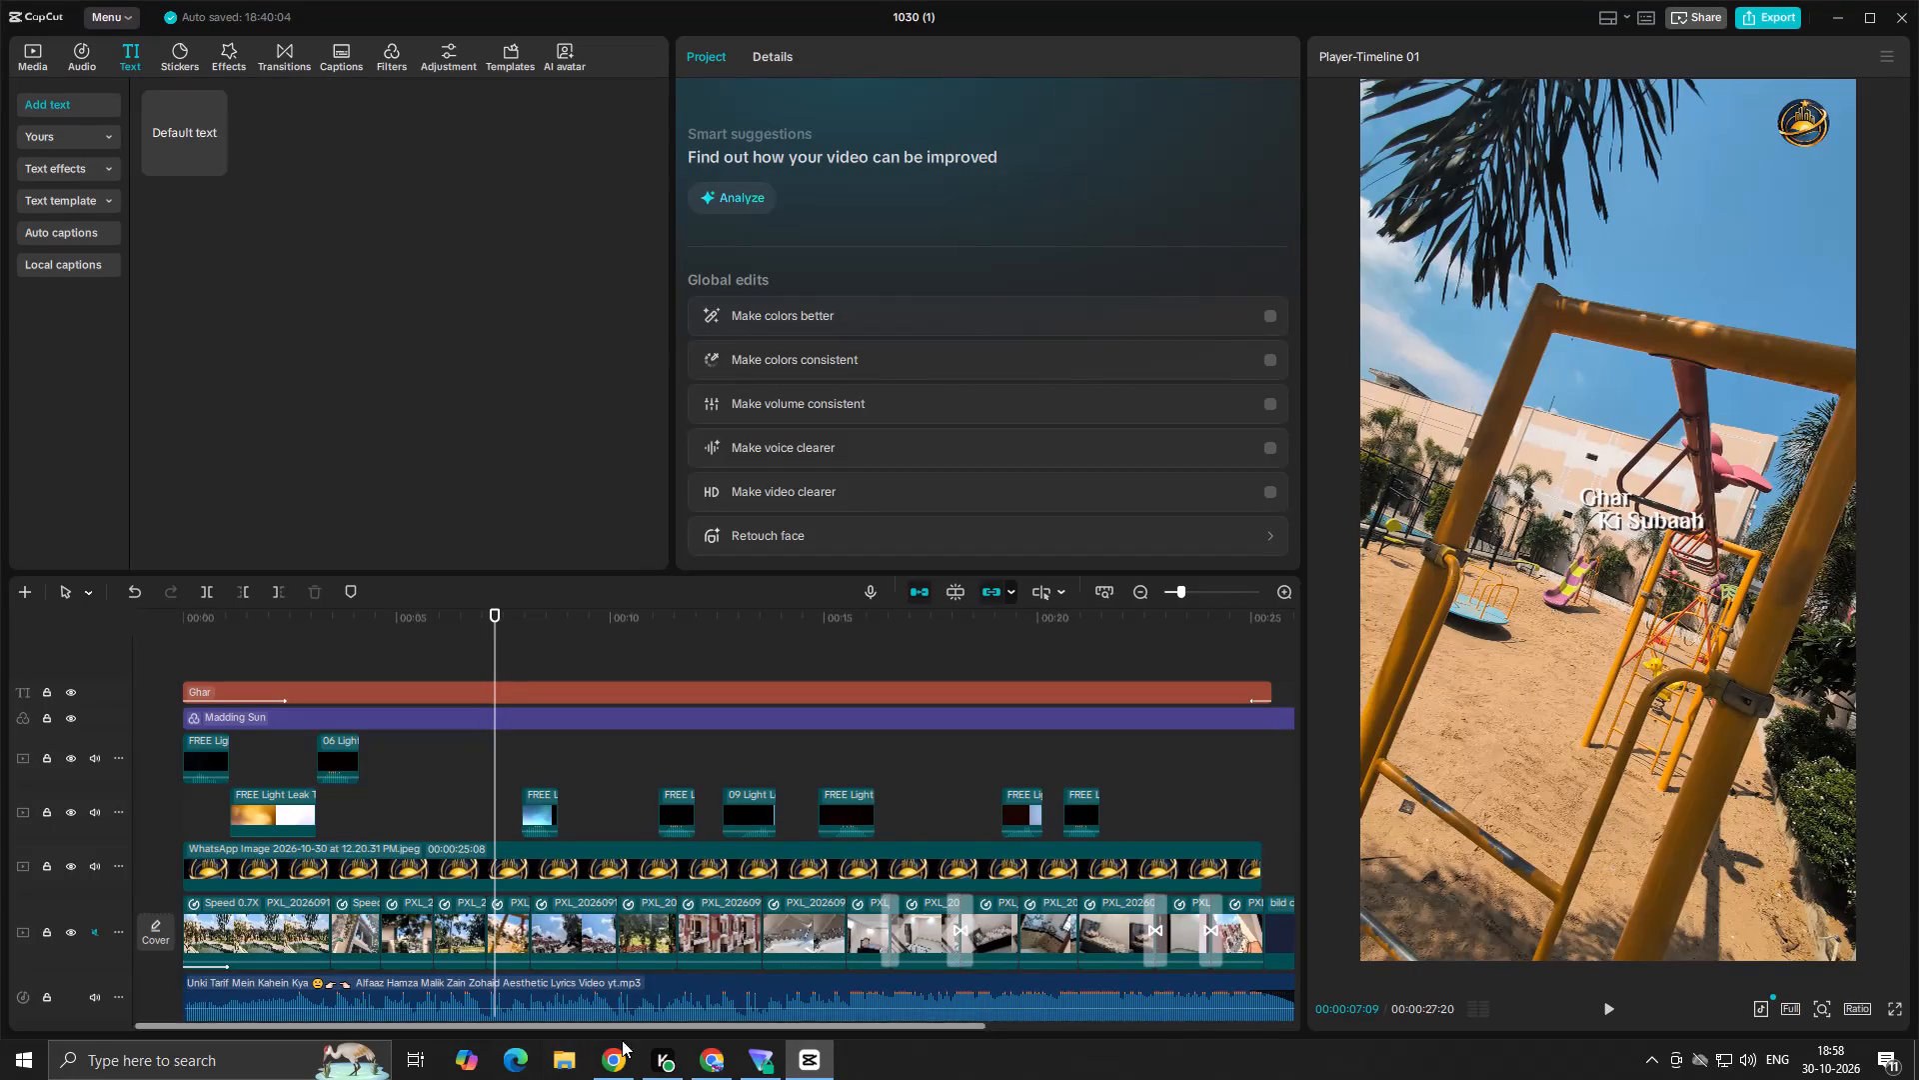
Switch to Chrome to view the DSB project's Editing task board.
{"action": "left_click", "coordinate": [721, 1067]}
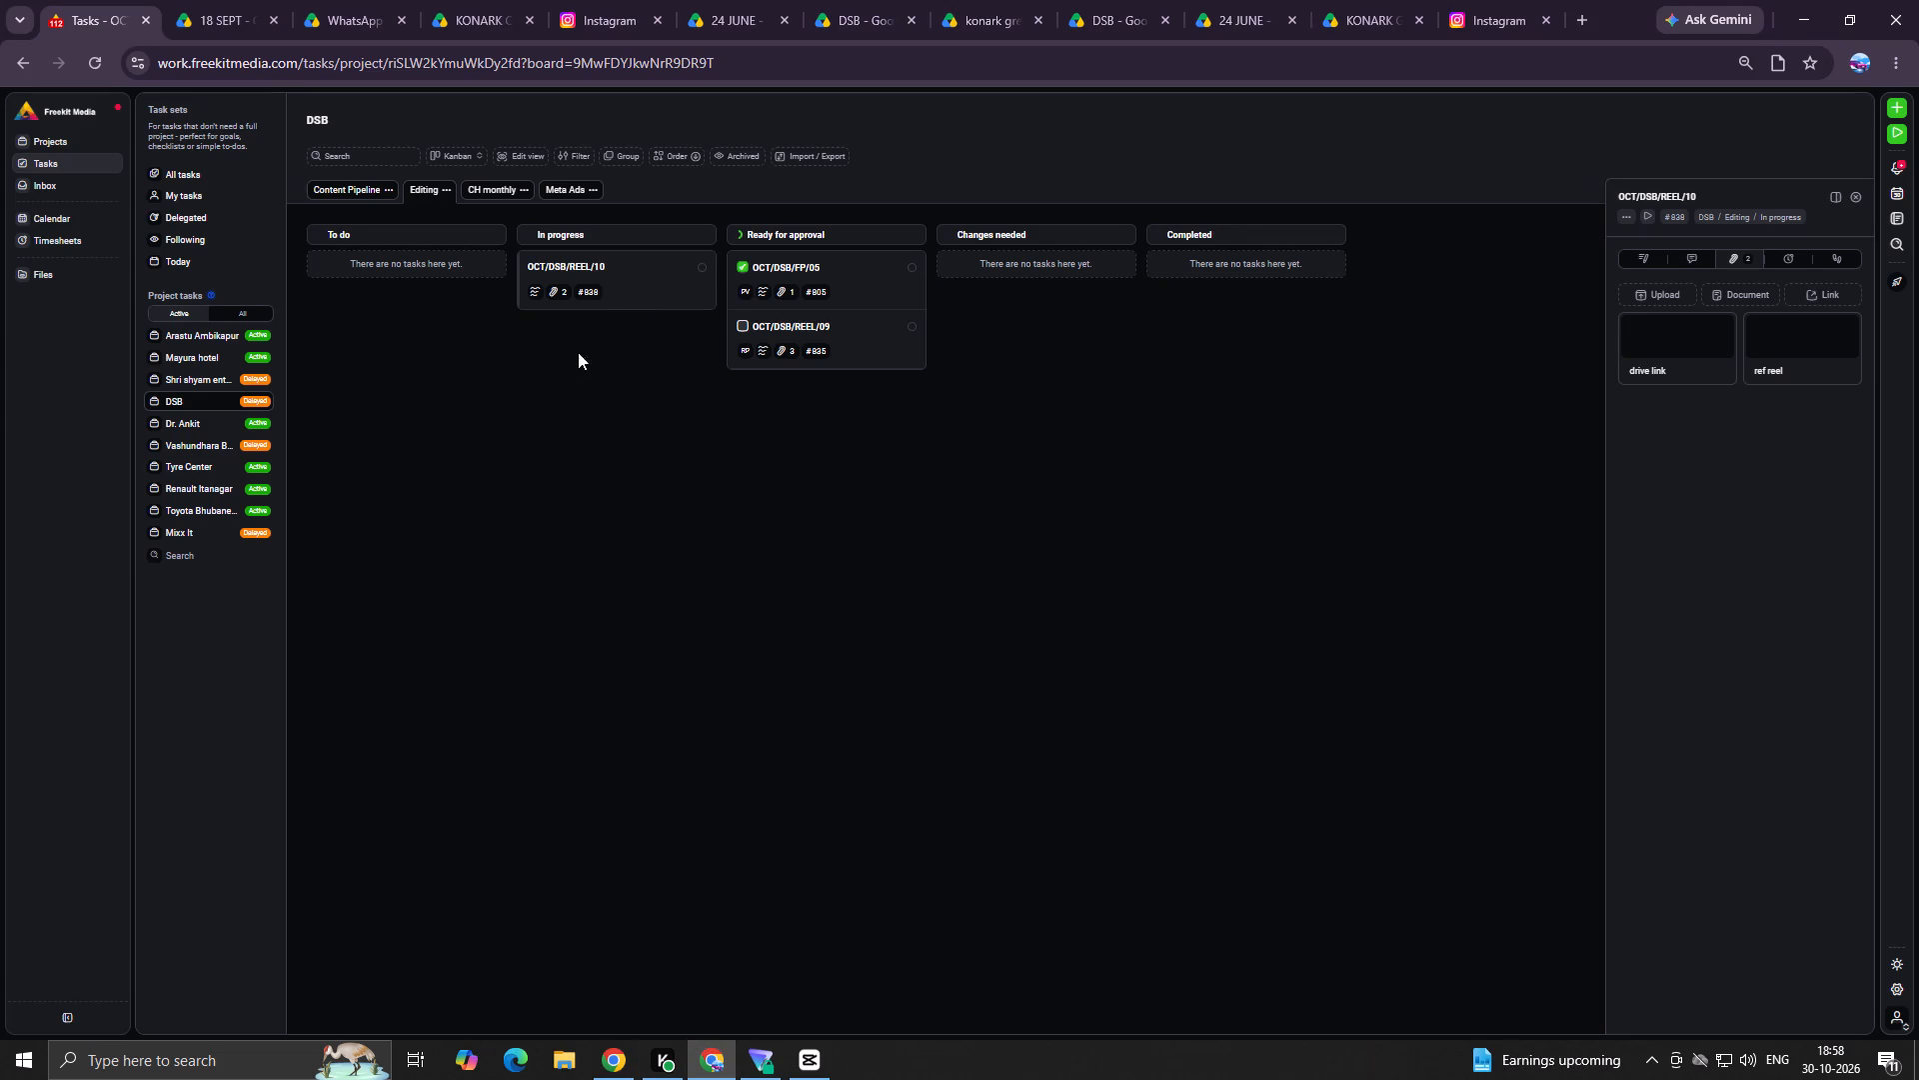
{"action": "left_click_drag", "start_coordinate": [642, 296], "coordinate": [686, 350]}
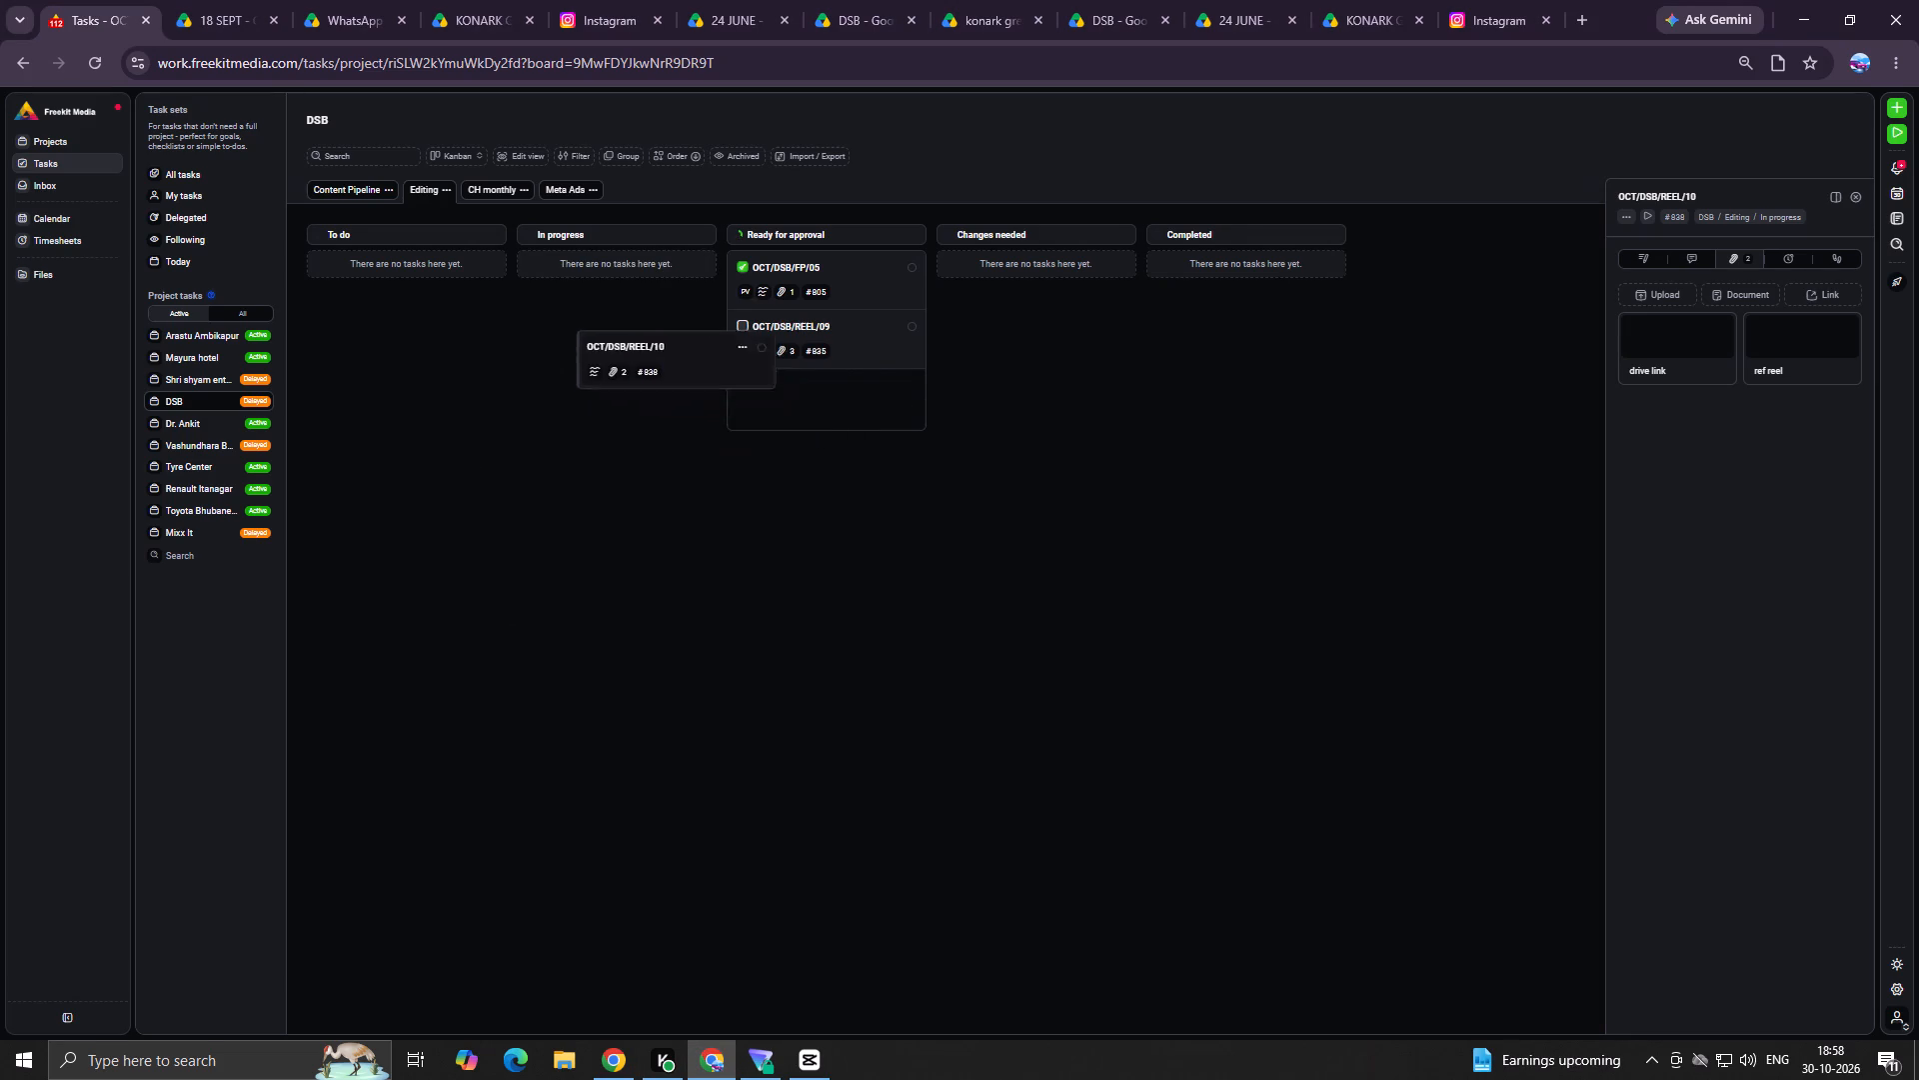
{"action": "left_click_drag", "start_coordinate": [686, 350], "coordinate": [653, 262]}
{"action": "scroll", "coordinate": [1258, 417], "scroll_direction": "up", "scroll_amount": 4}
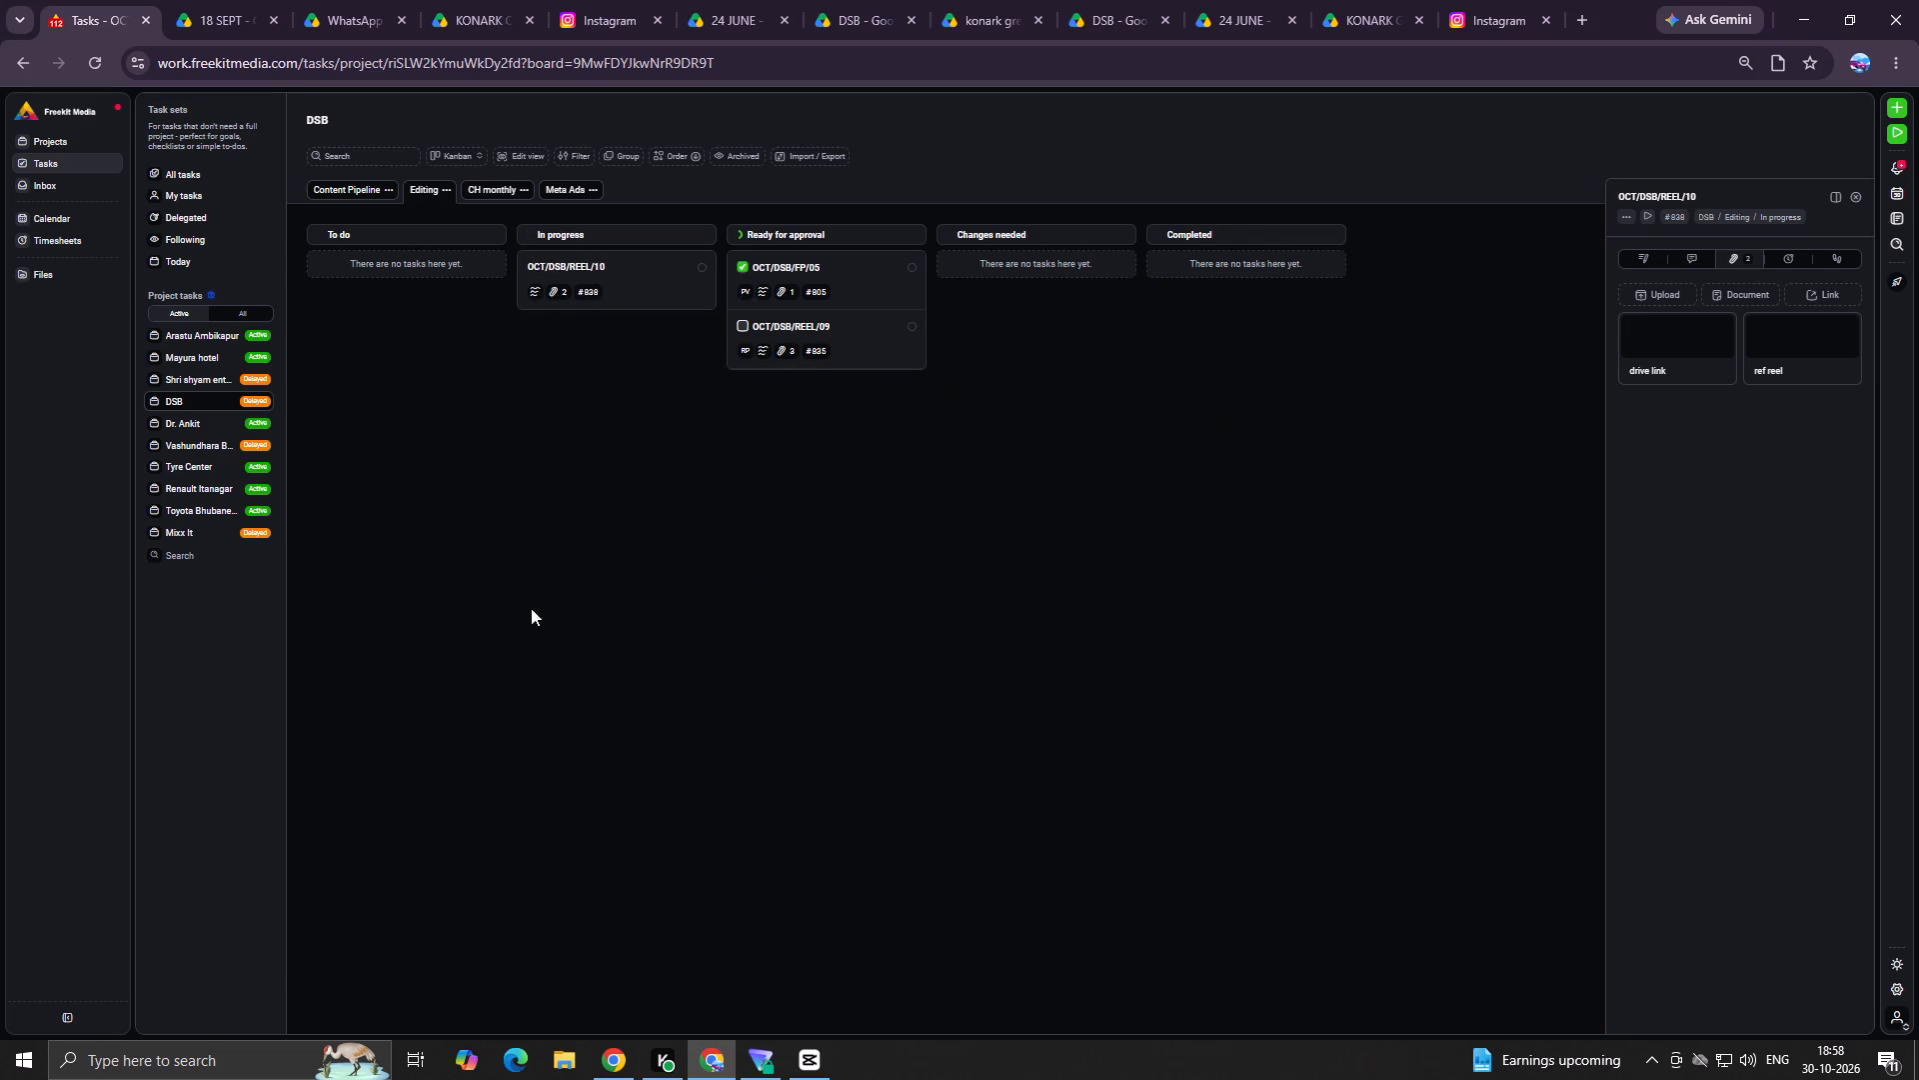
Open the Vashundhara Builders project's Editing board and look over its tasks.
{"action": "left_click", "coordinate": [230, 440]}
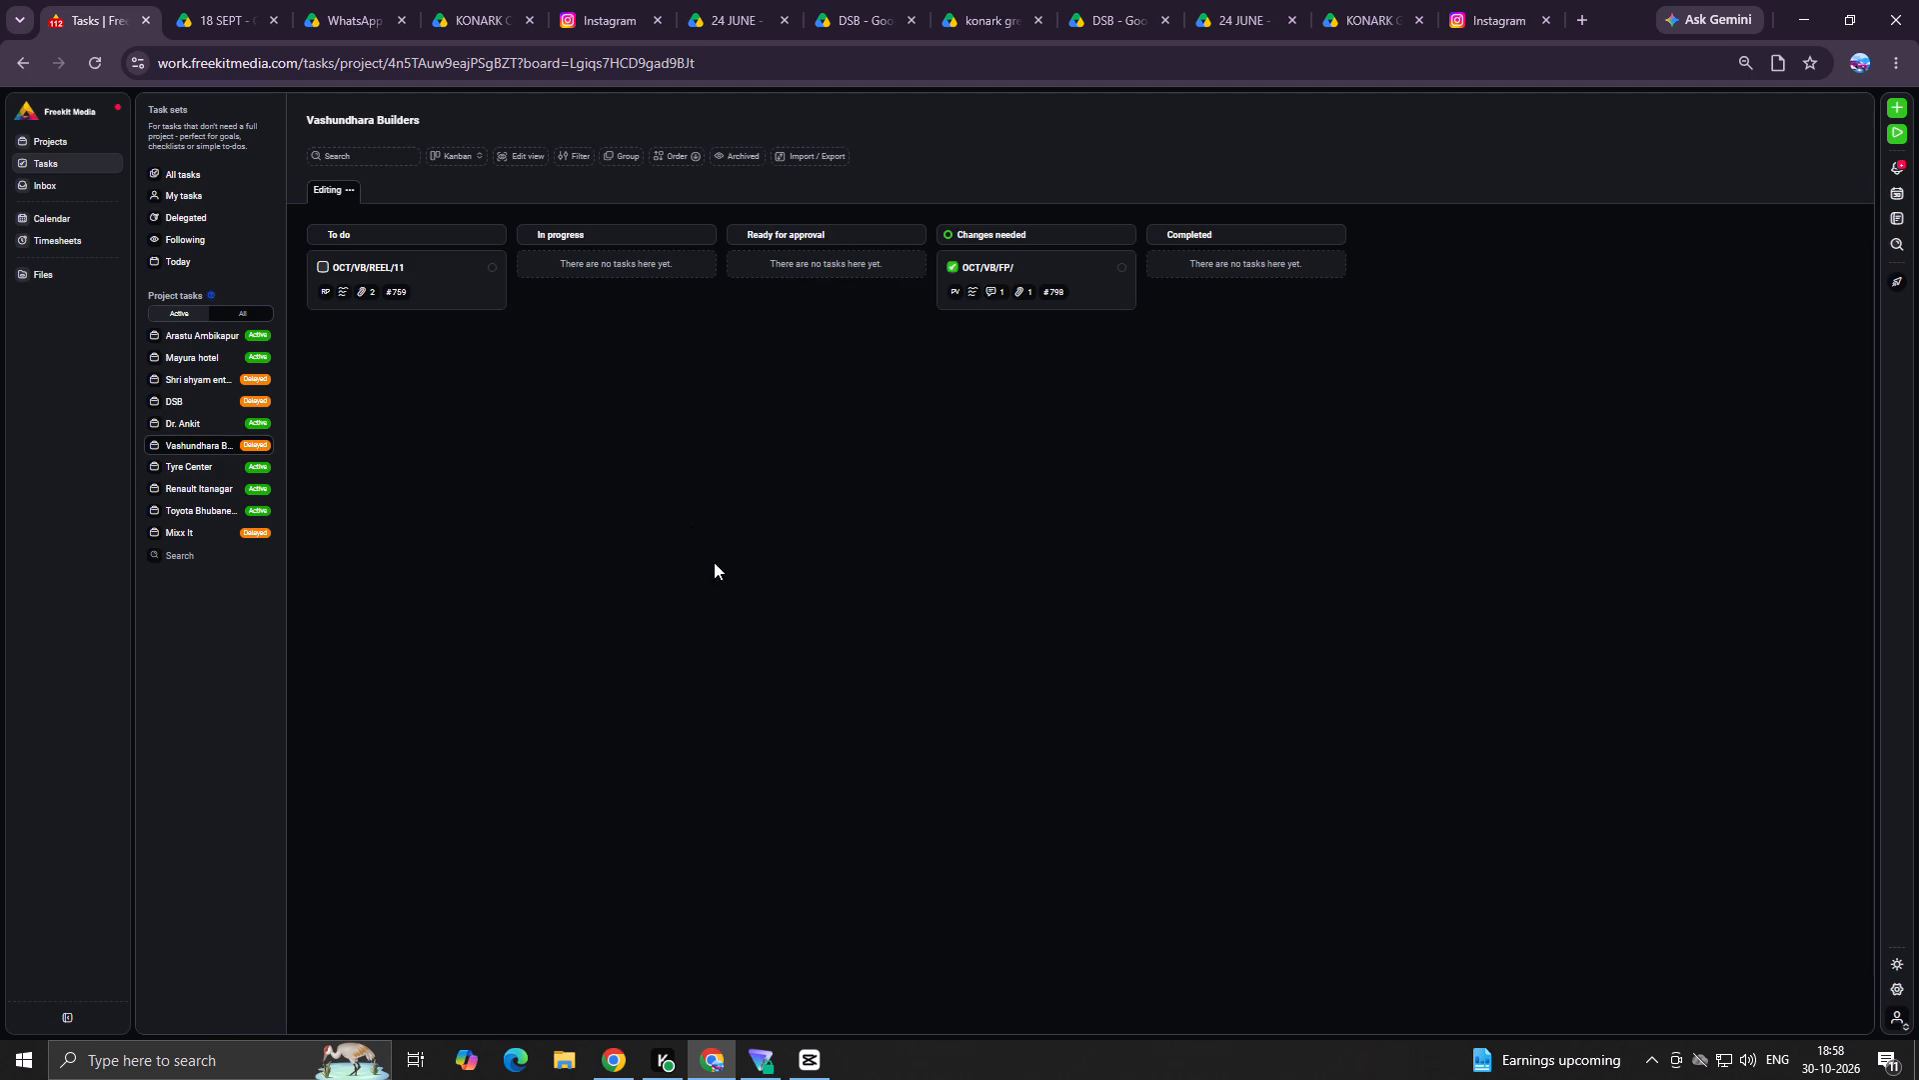
{"action": "left_click", "coordinate": [215, 447]}
{"action": "left_click", "coordinate": [1220, 357]}
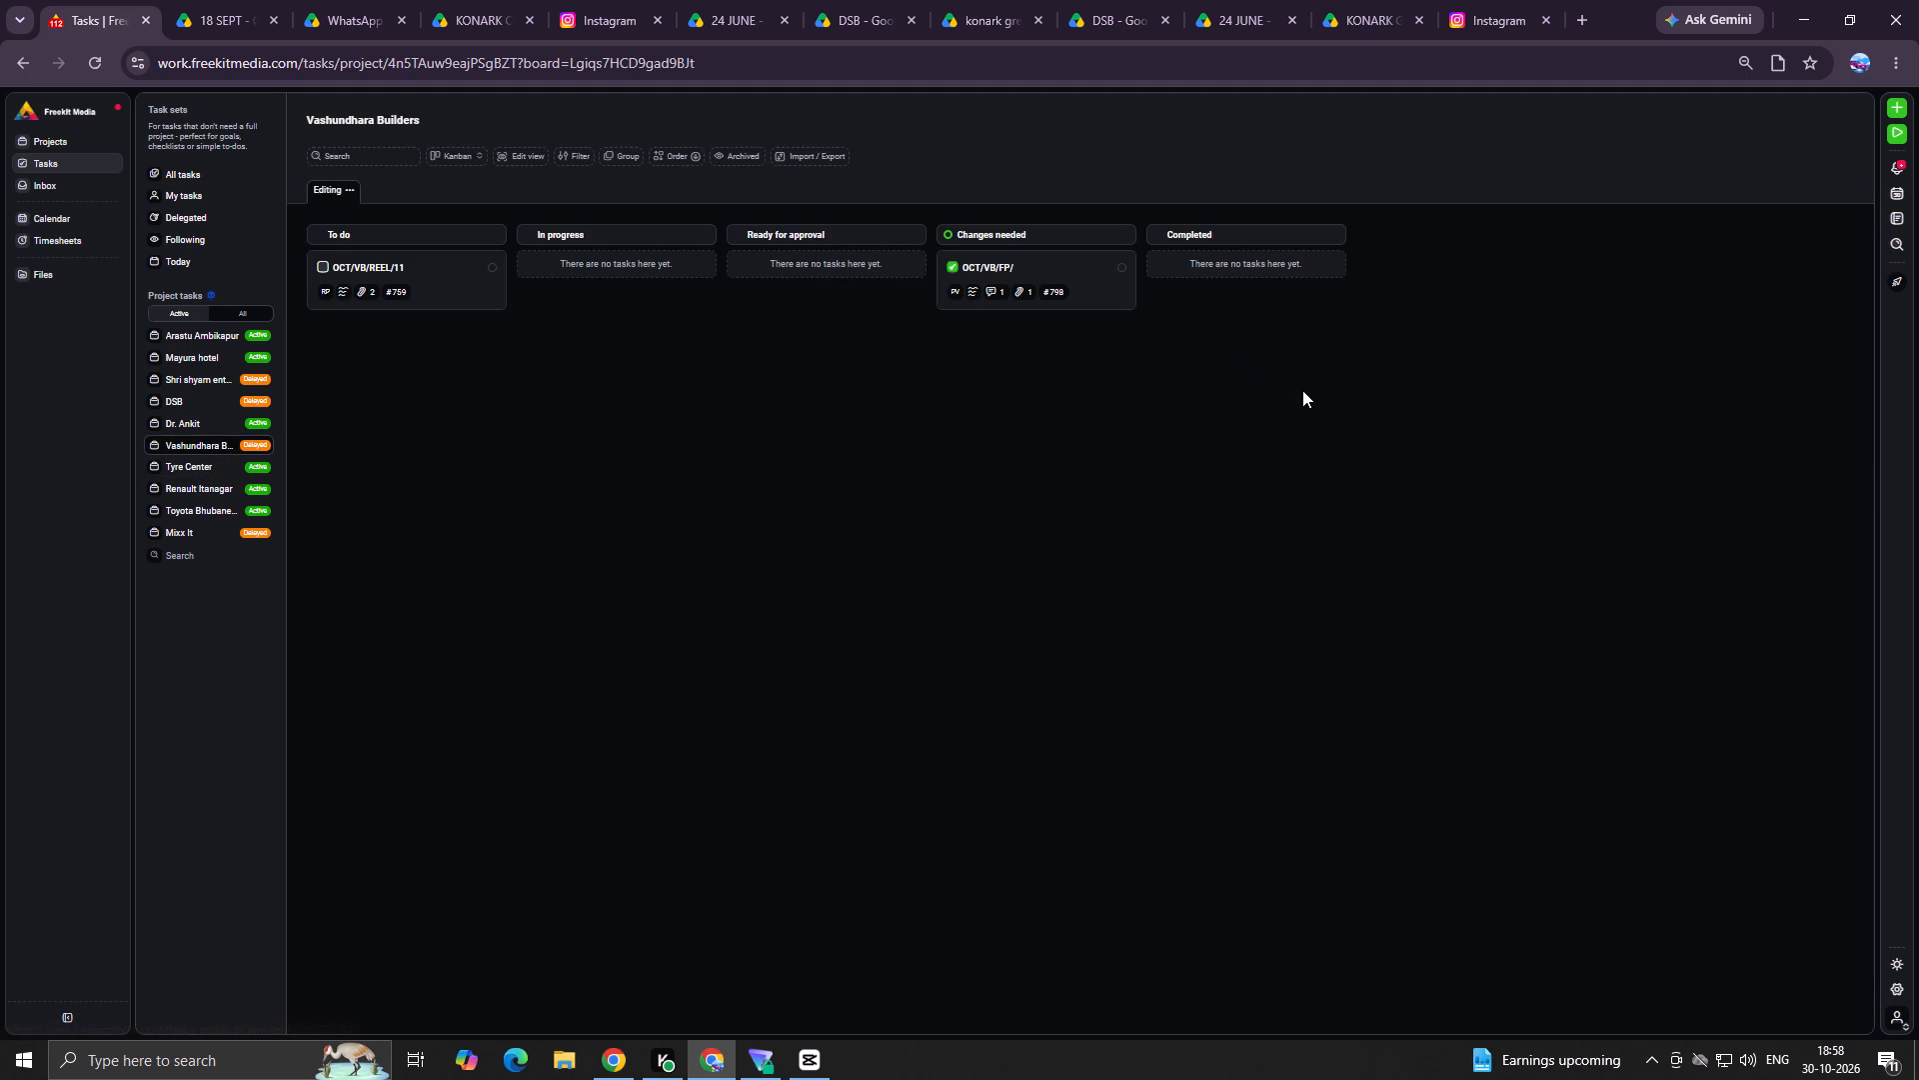
{"action": "left_click", "coordinate": [1305, 395]}
{"action": "left_click_drag", "start_coordinate": [1321, 418], "coordinate": [1373, 441]}
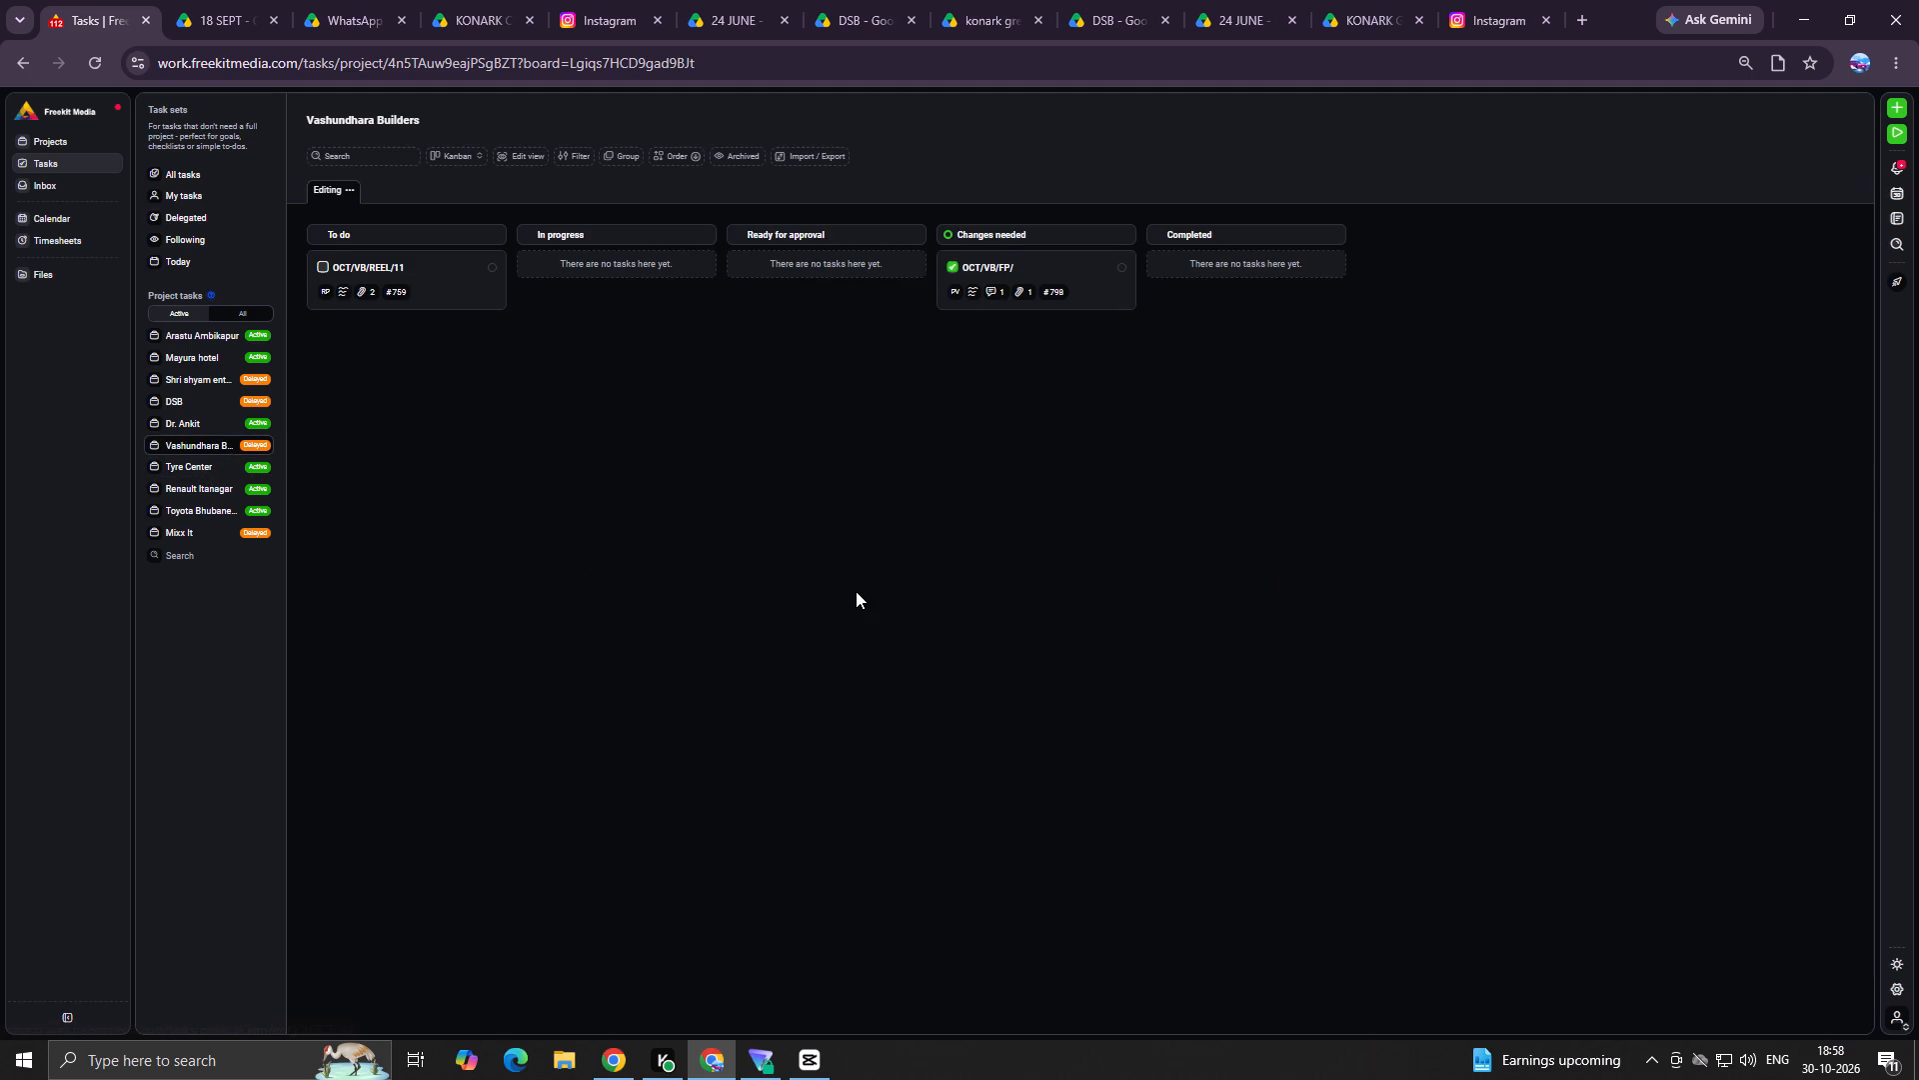
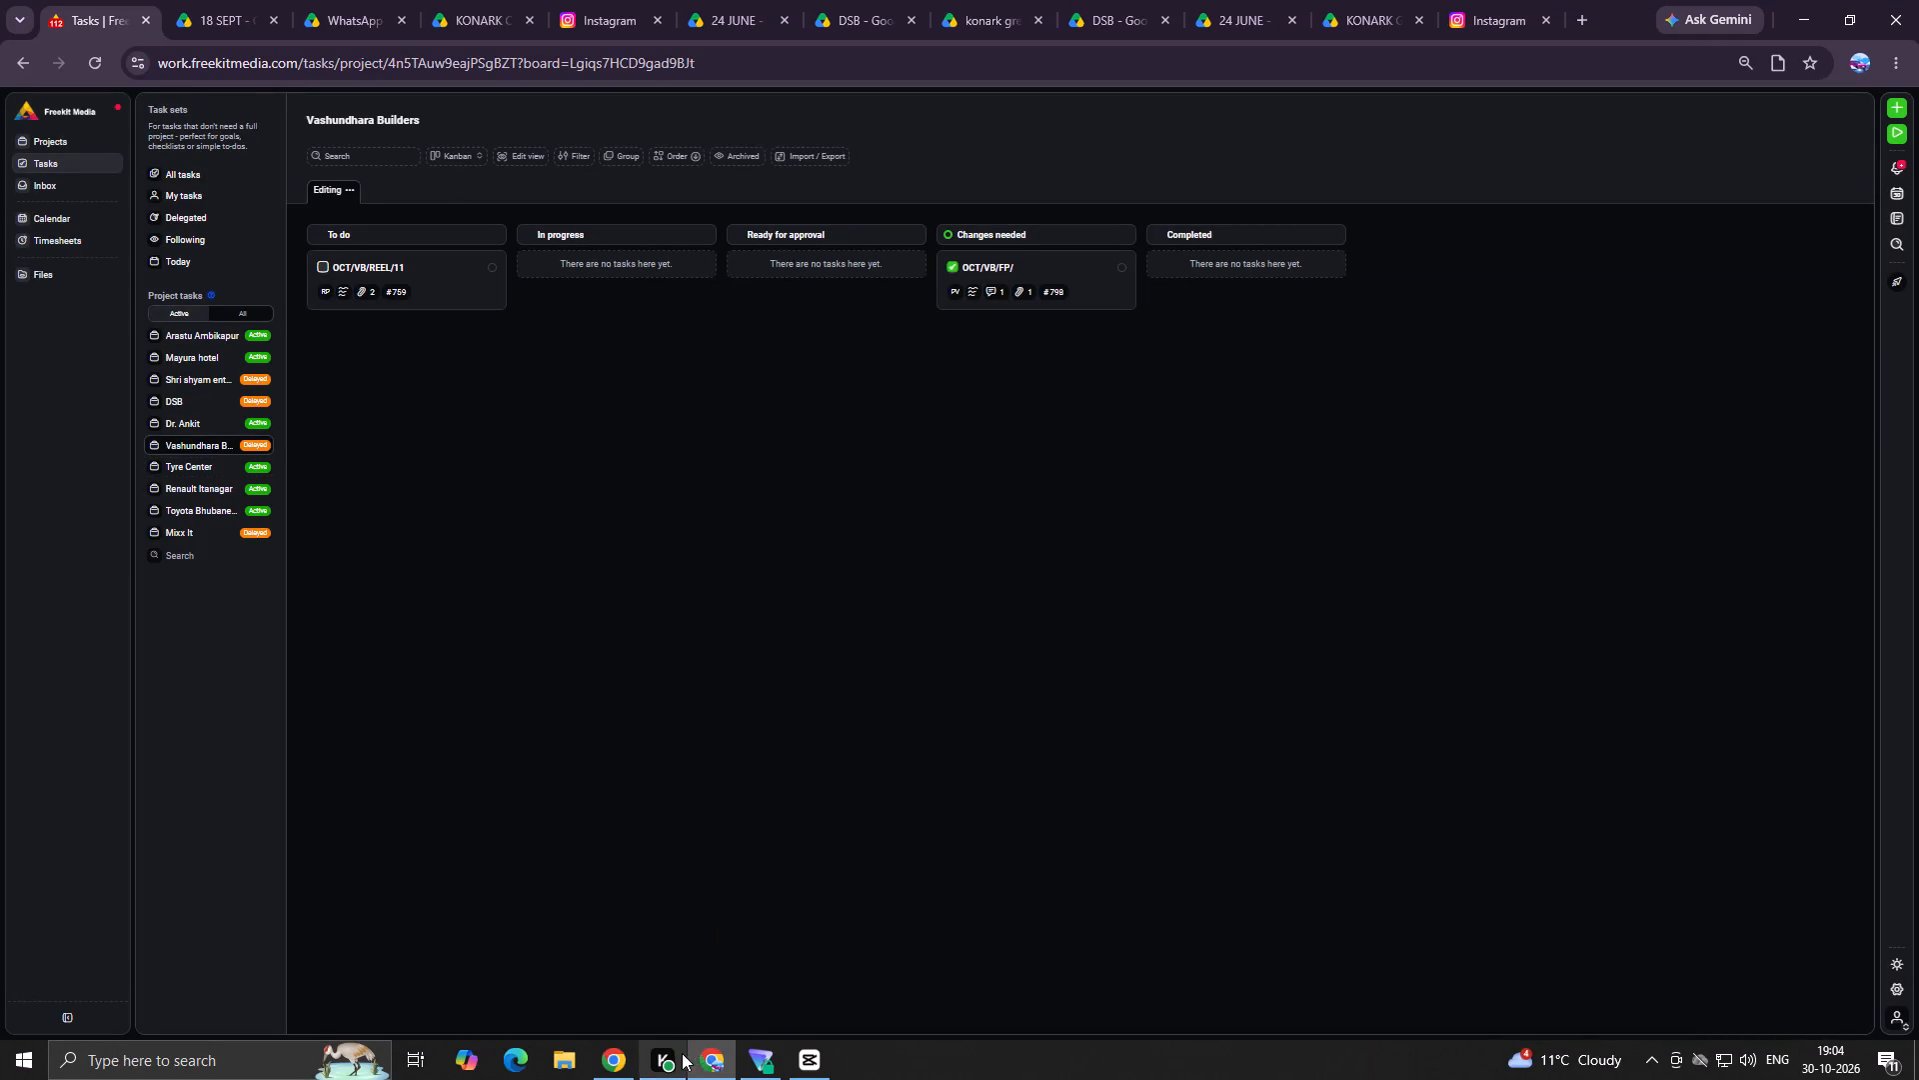
Open a File Explorer window from the Vashundhara Builders task board.
{"action": "left_click", "coordinate": [558, 1054]}
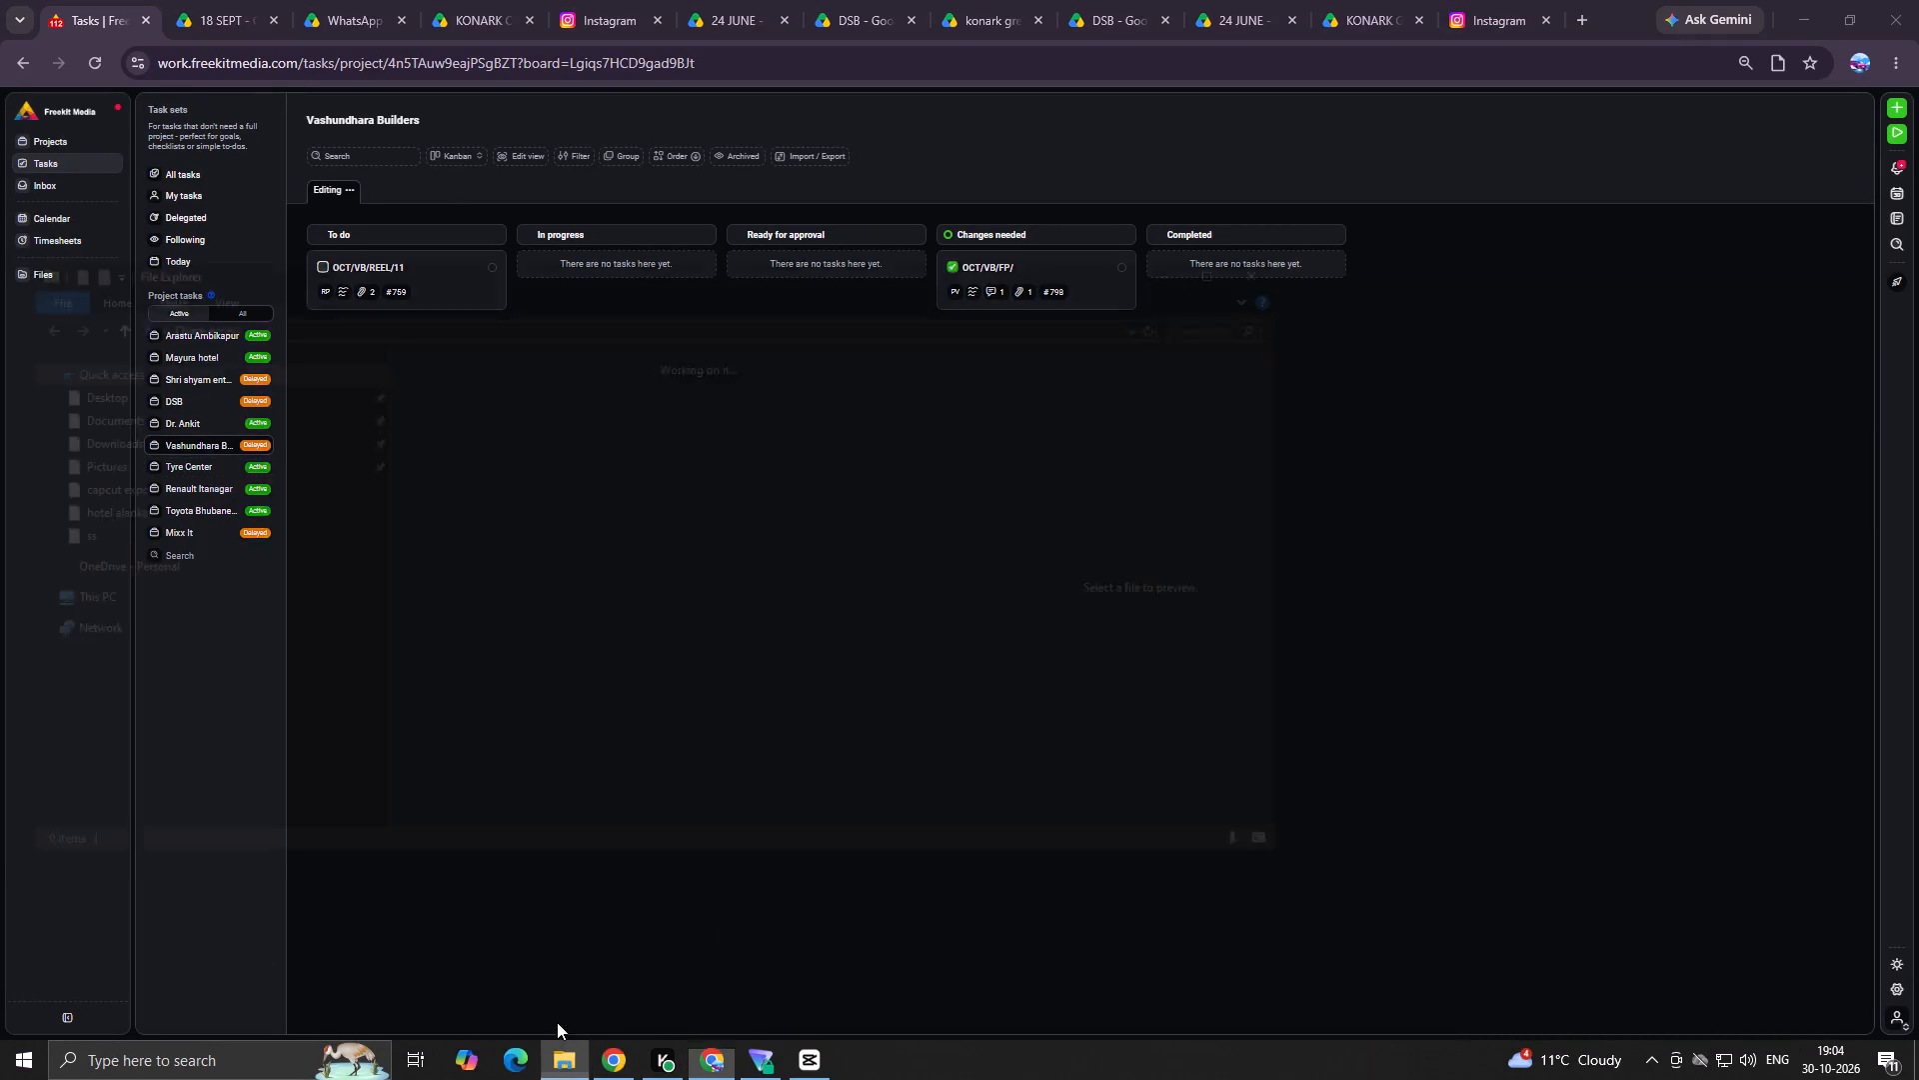
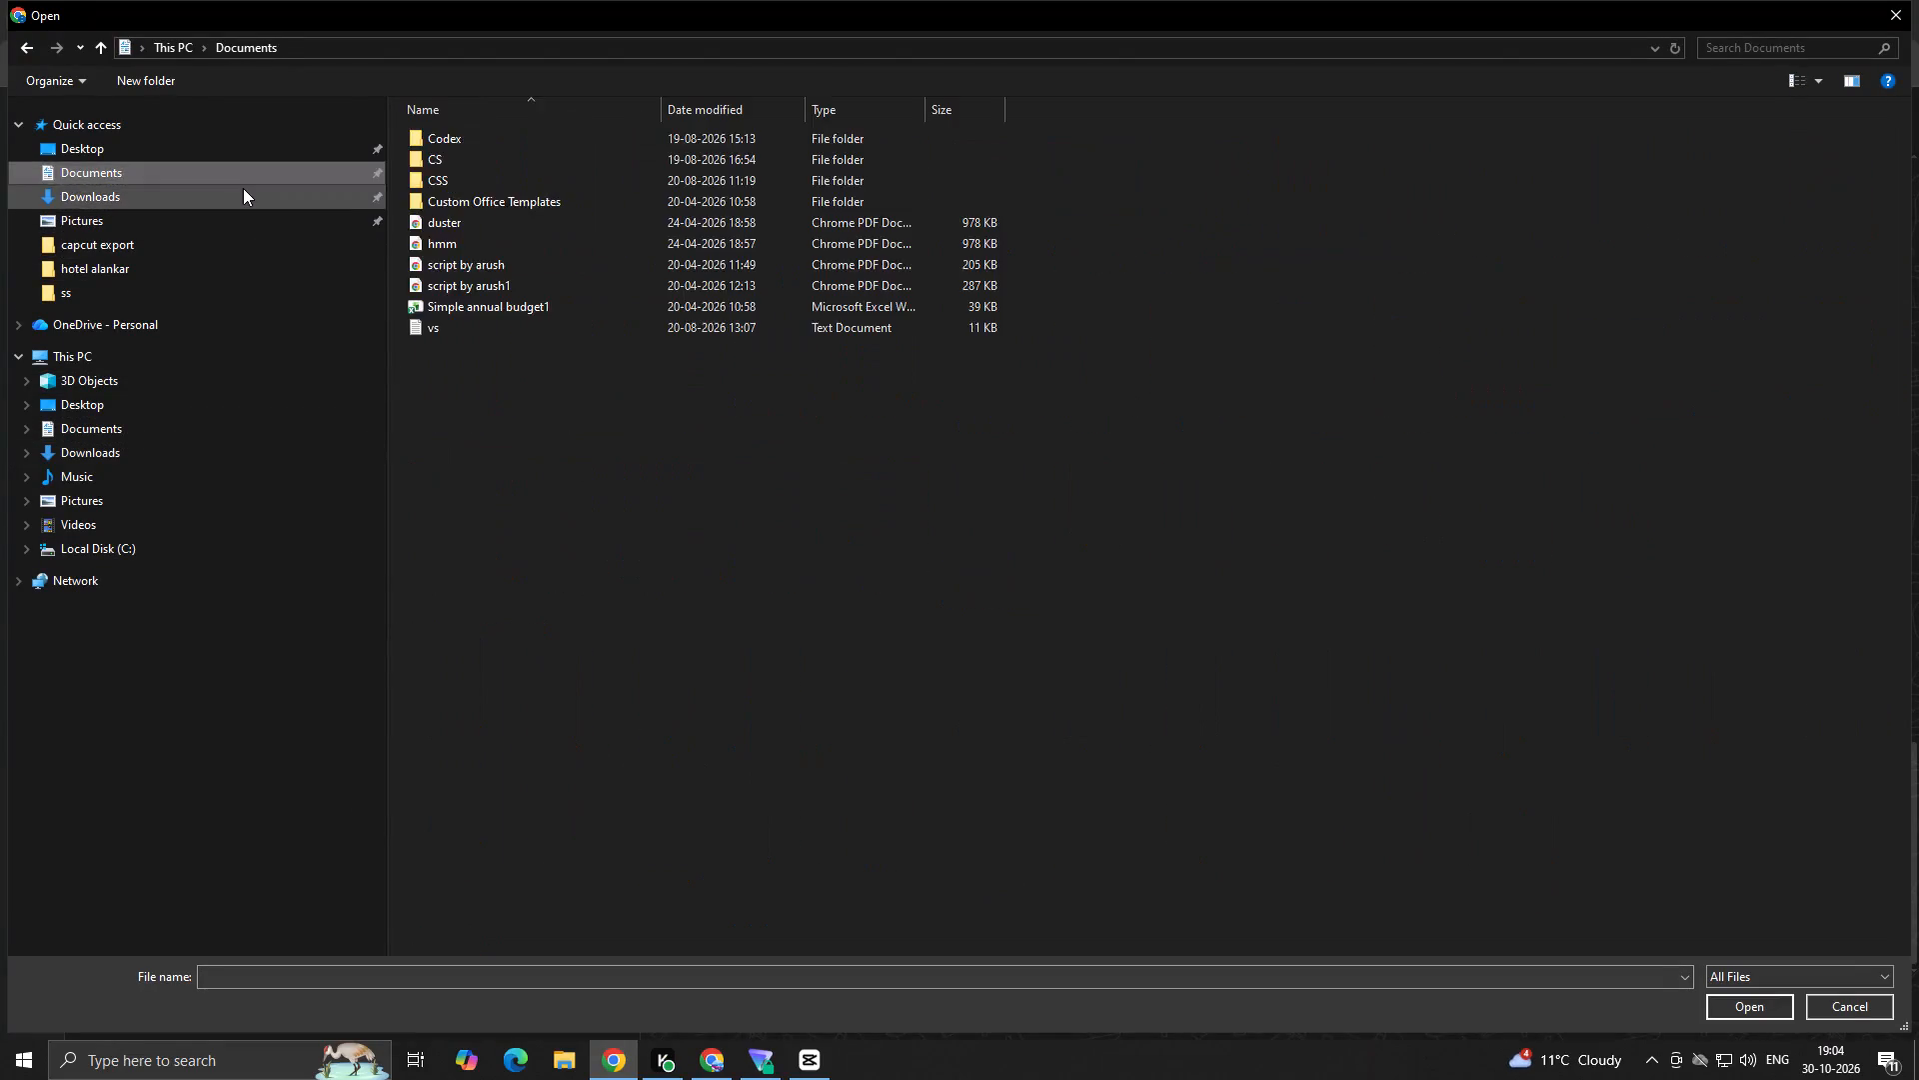
Browse the Downloads folder, looking through this month's files for the one to open.
{"action": "double_click", "coordinate": [243, 188]}
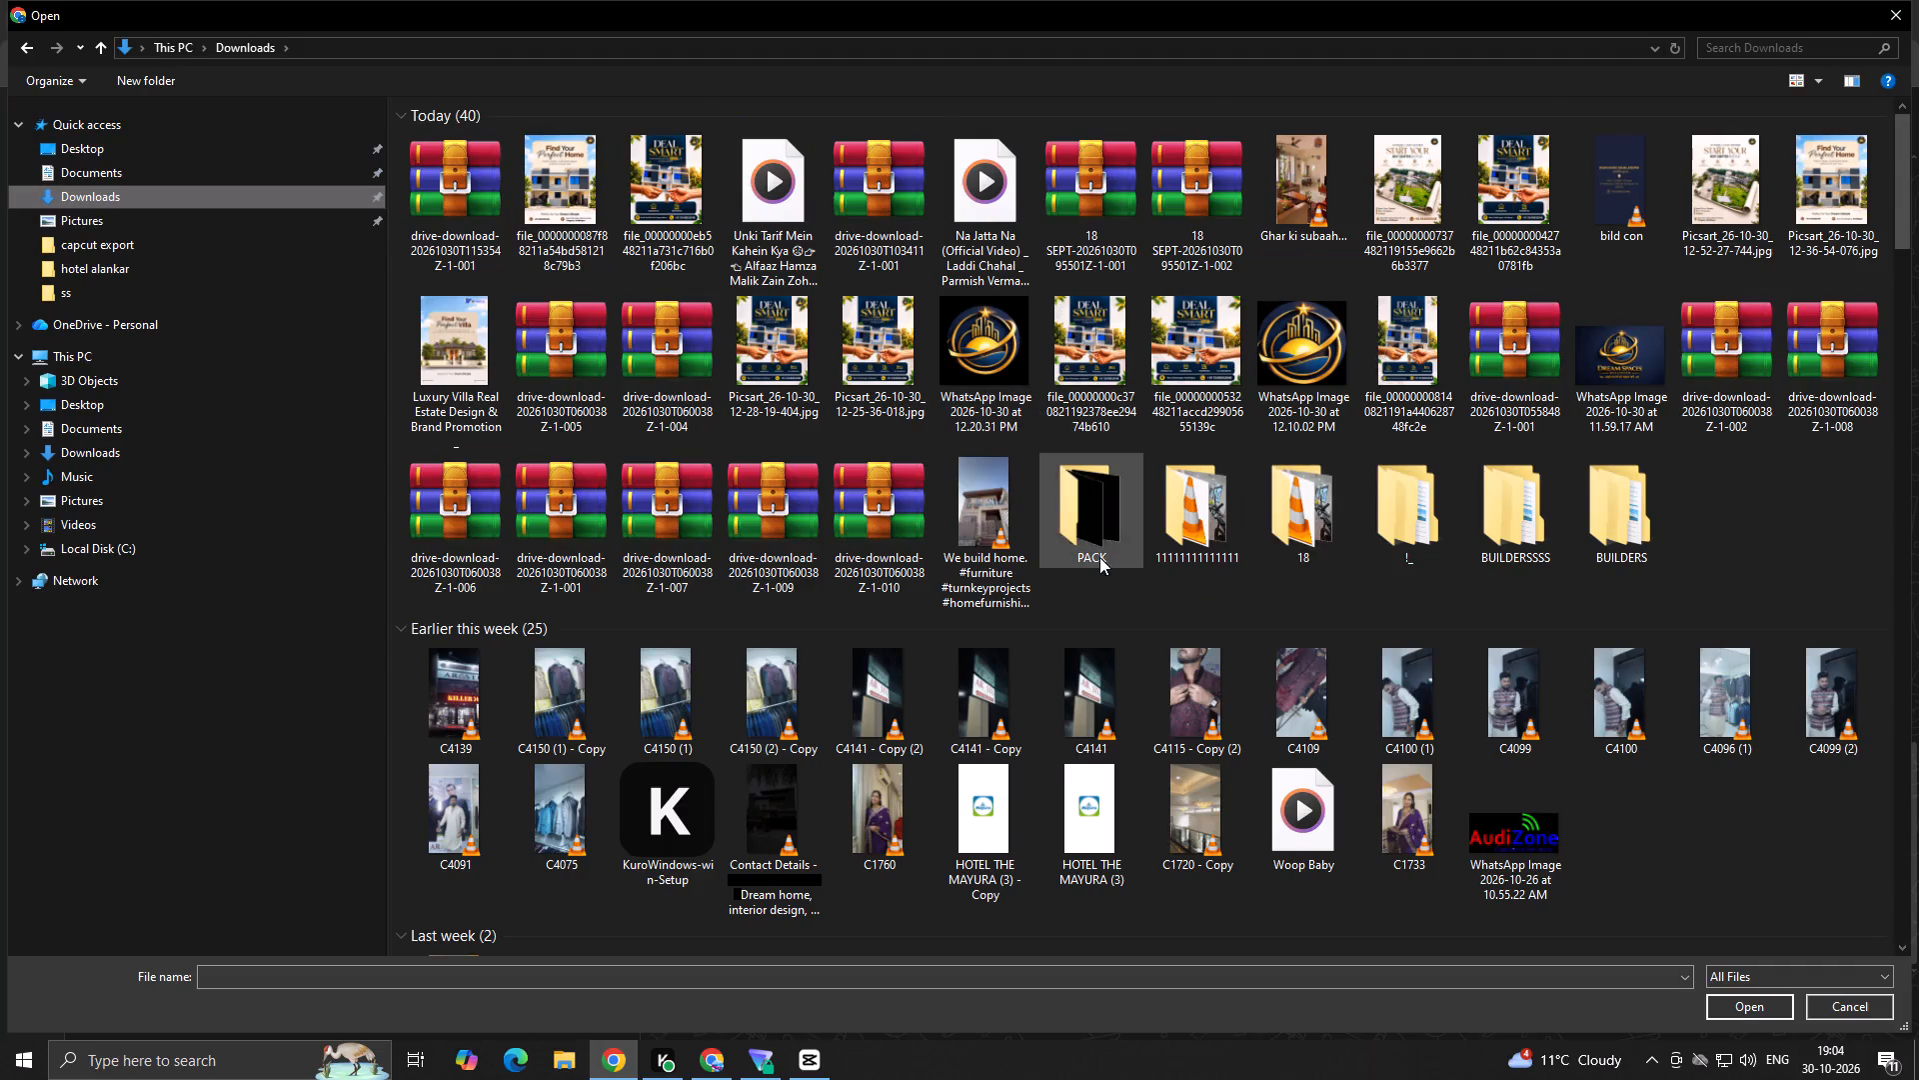
{"action": "scroll", "coordinate": [1098, 562], "scroll_direction": "down", "scroll_amount": 1}
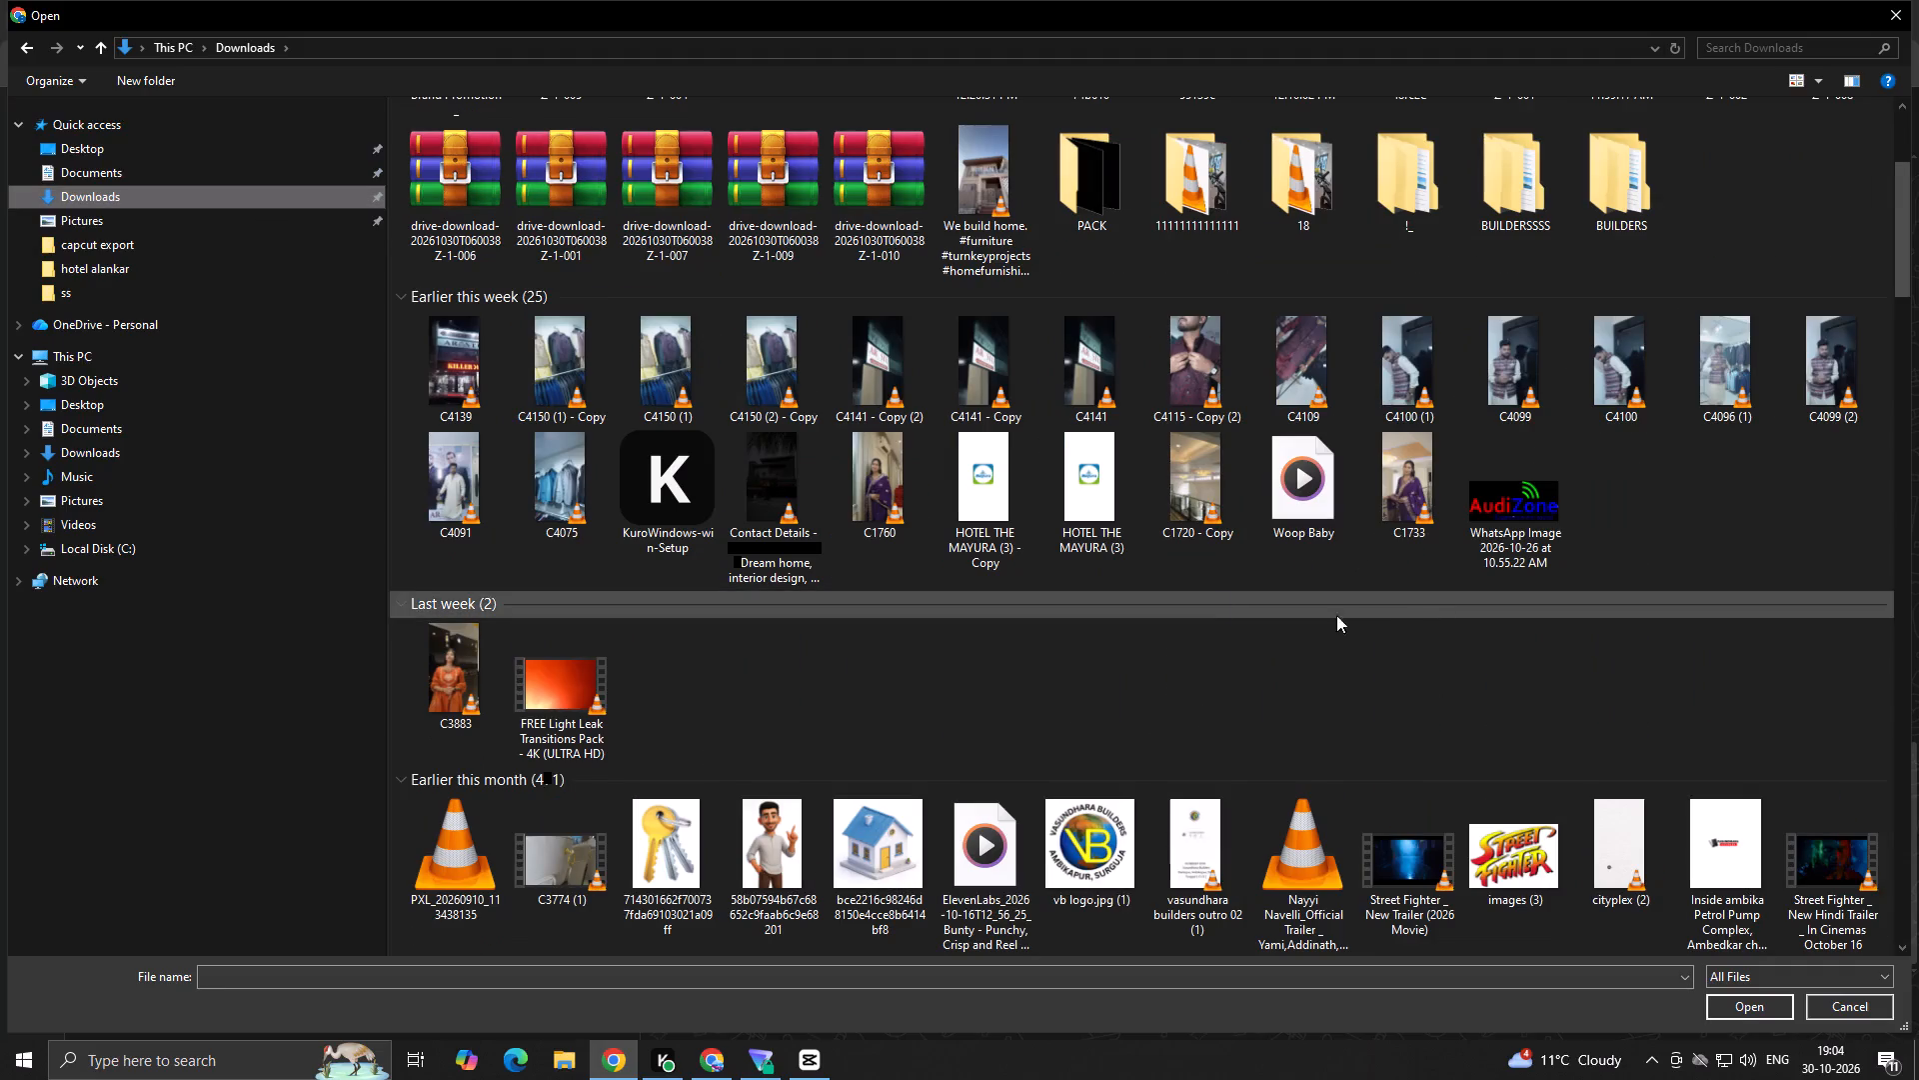
{"action": "scroll", "coordinate": [1017, 690], "scroll_direction": "down", "scroll_amount": 1}
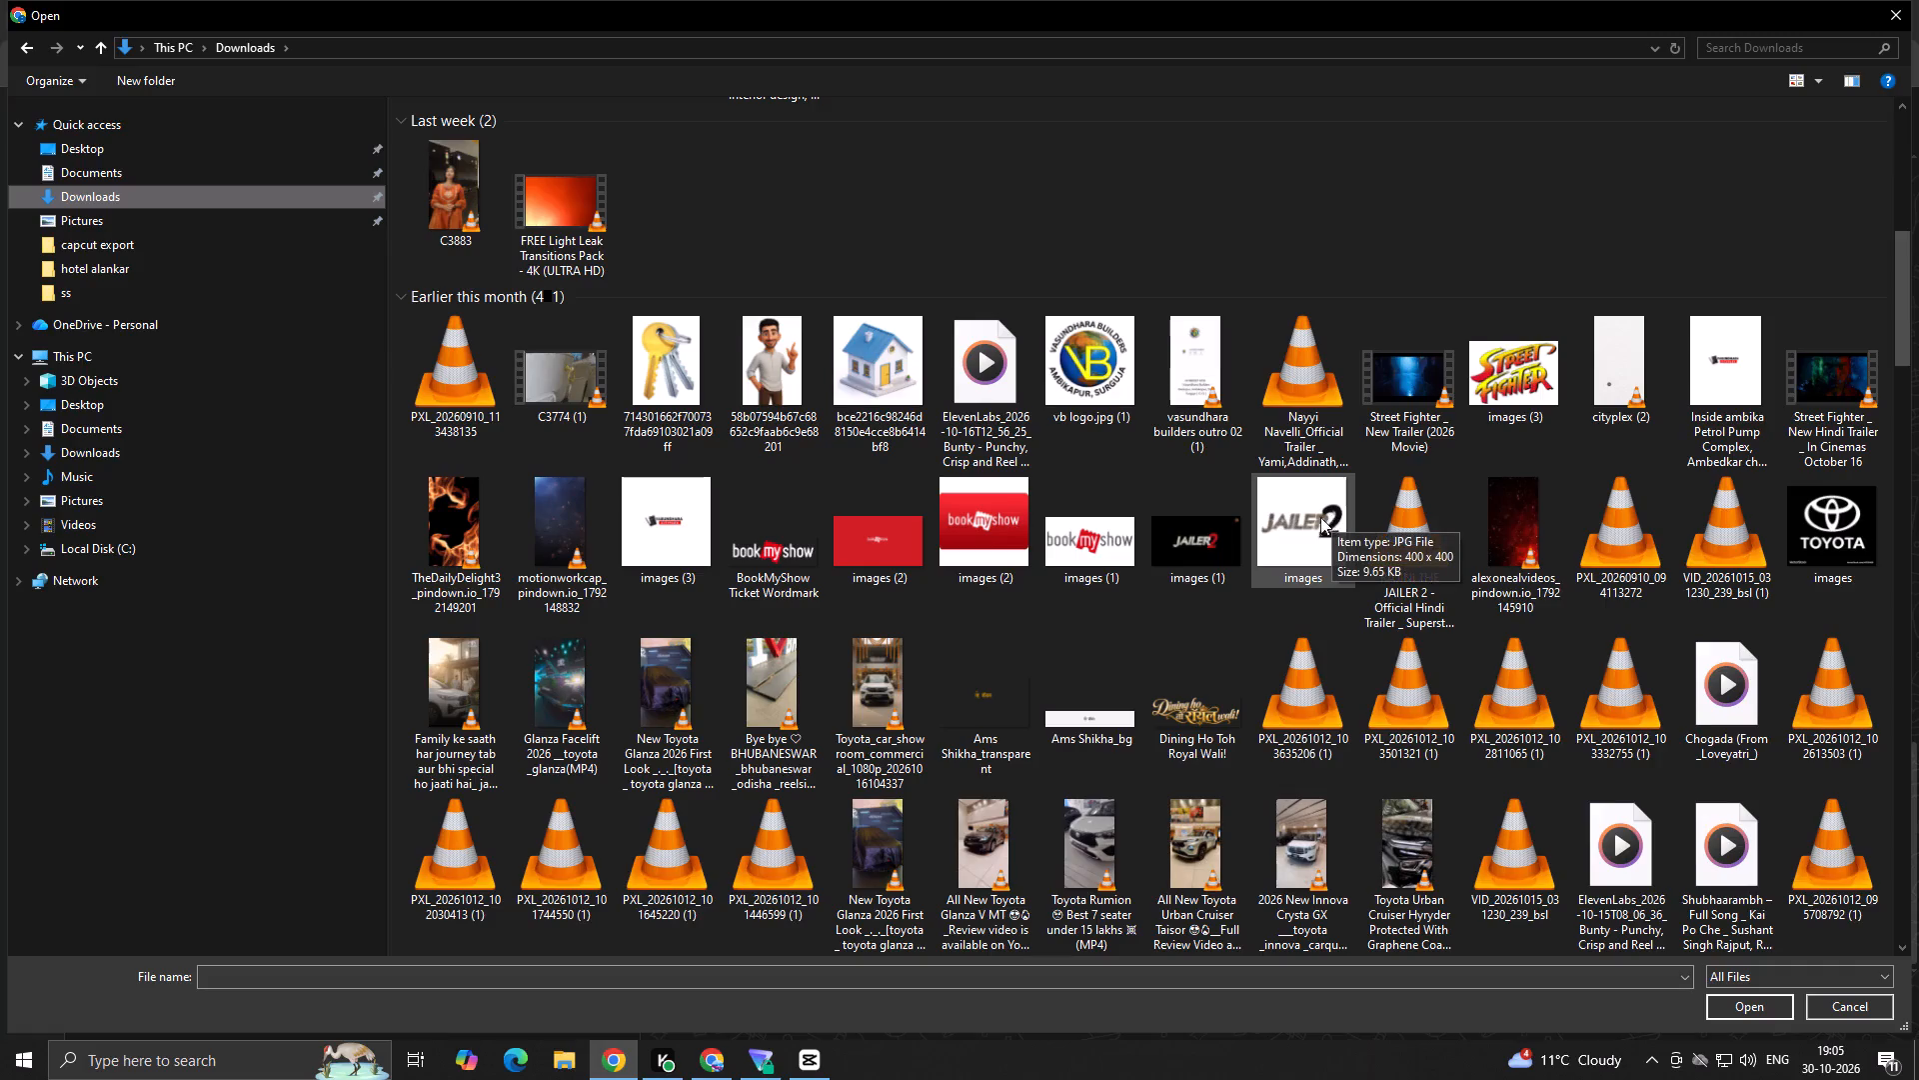
Look through the Downloads folder's recent and earlier-this-month files for the file to open.
{"action": "scroll", "coordinate": [898, 648], "scroll_direction": "up", "scroll_amount": 1}
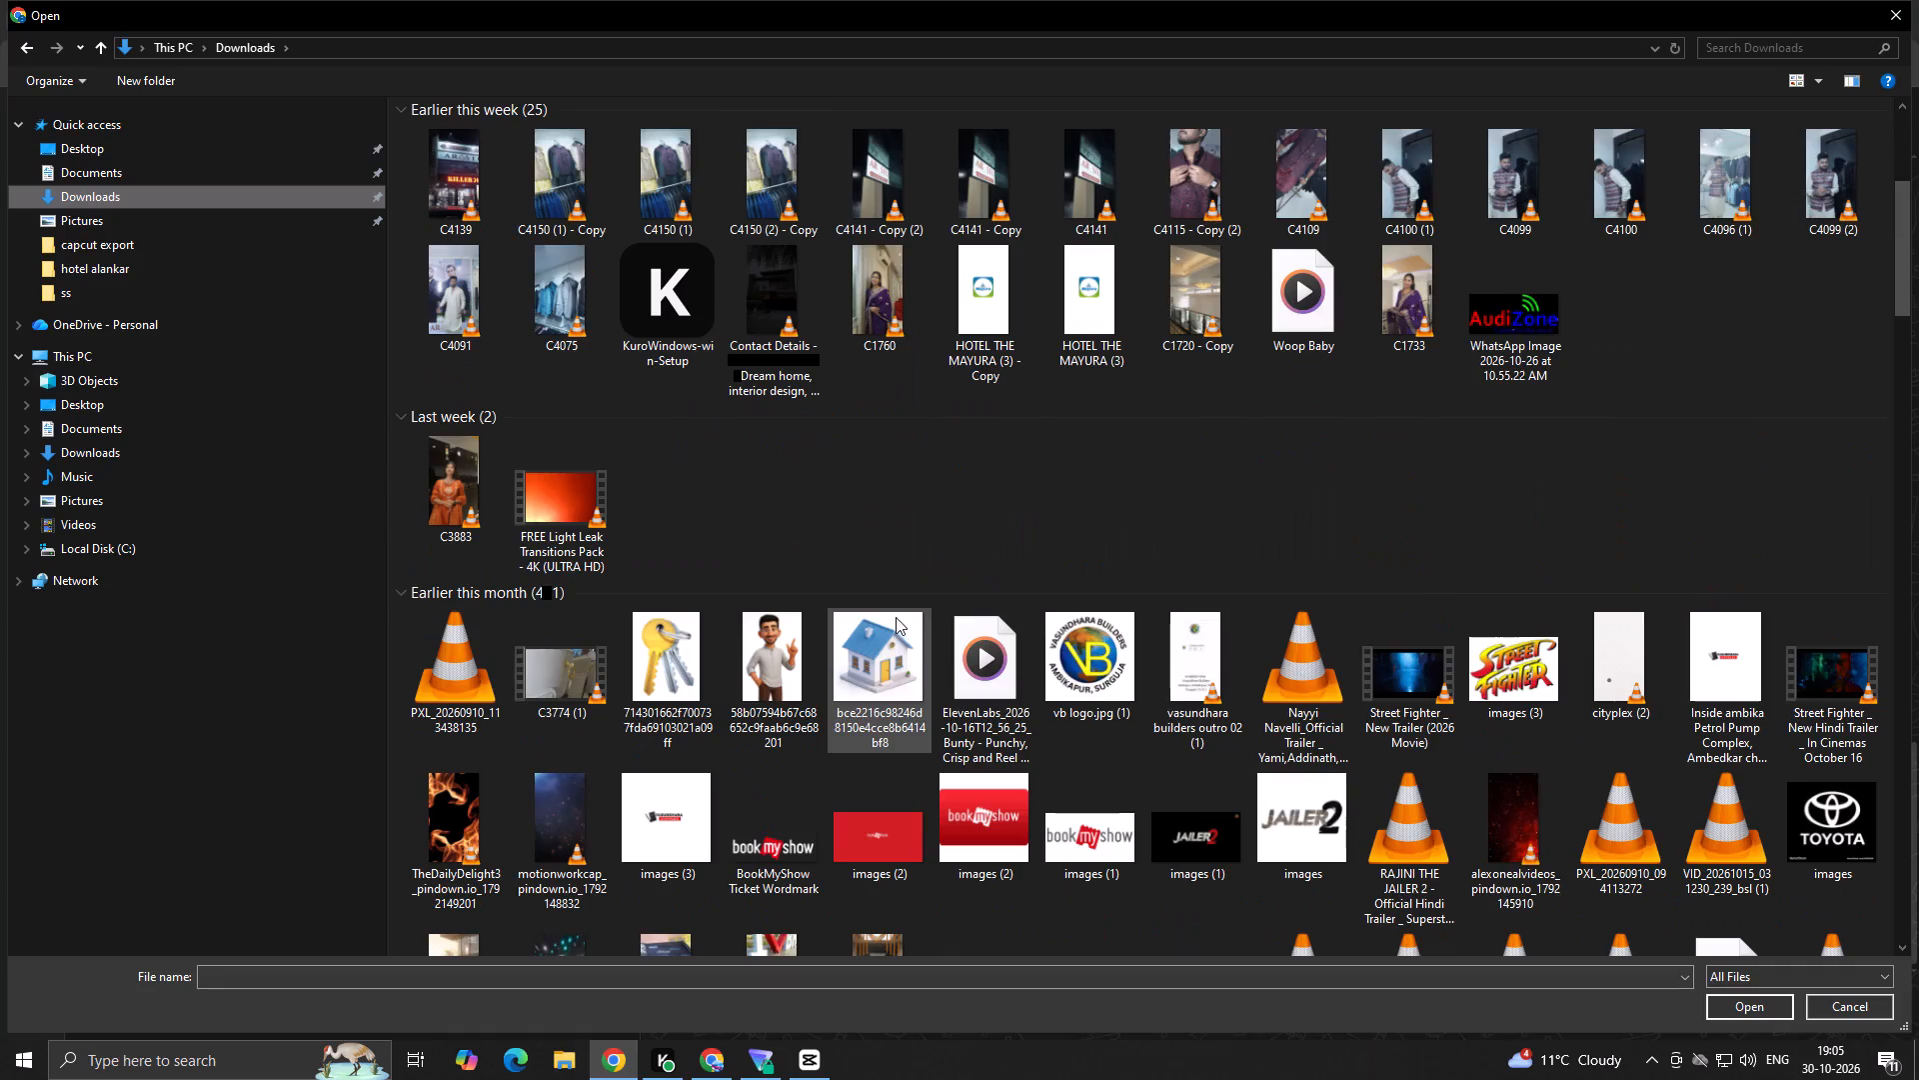
{"action": "scroll", "coordinate": [1164, 500], "scroll_direction": "up", "scroll_amount": 1}
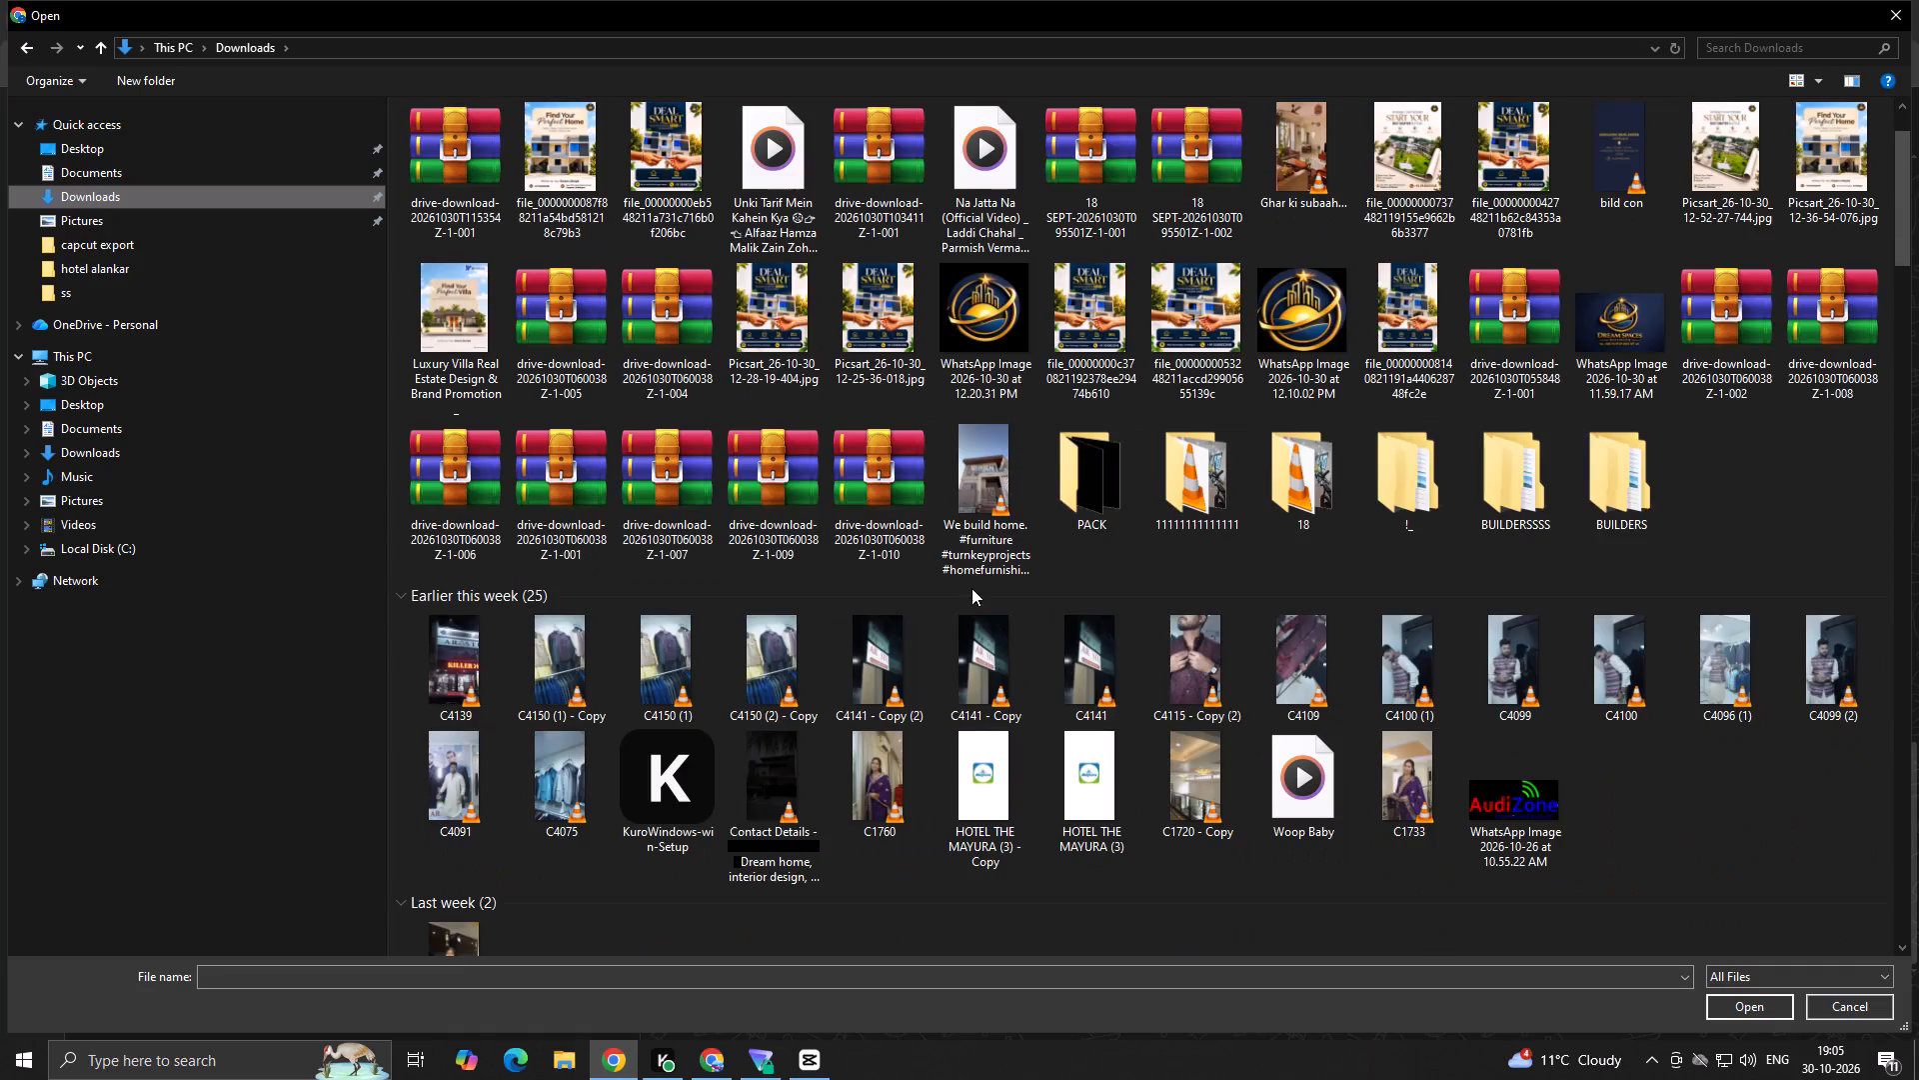
{"action": "scroll", "coordinate": [1182, 502], "scroll_direction": "up", "scroll_amount": 1}
{"action": "scroll", "coordinate": [1155, 538], "scroll_direction": "down", "scroll_amount": 4}
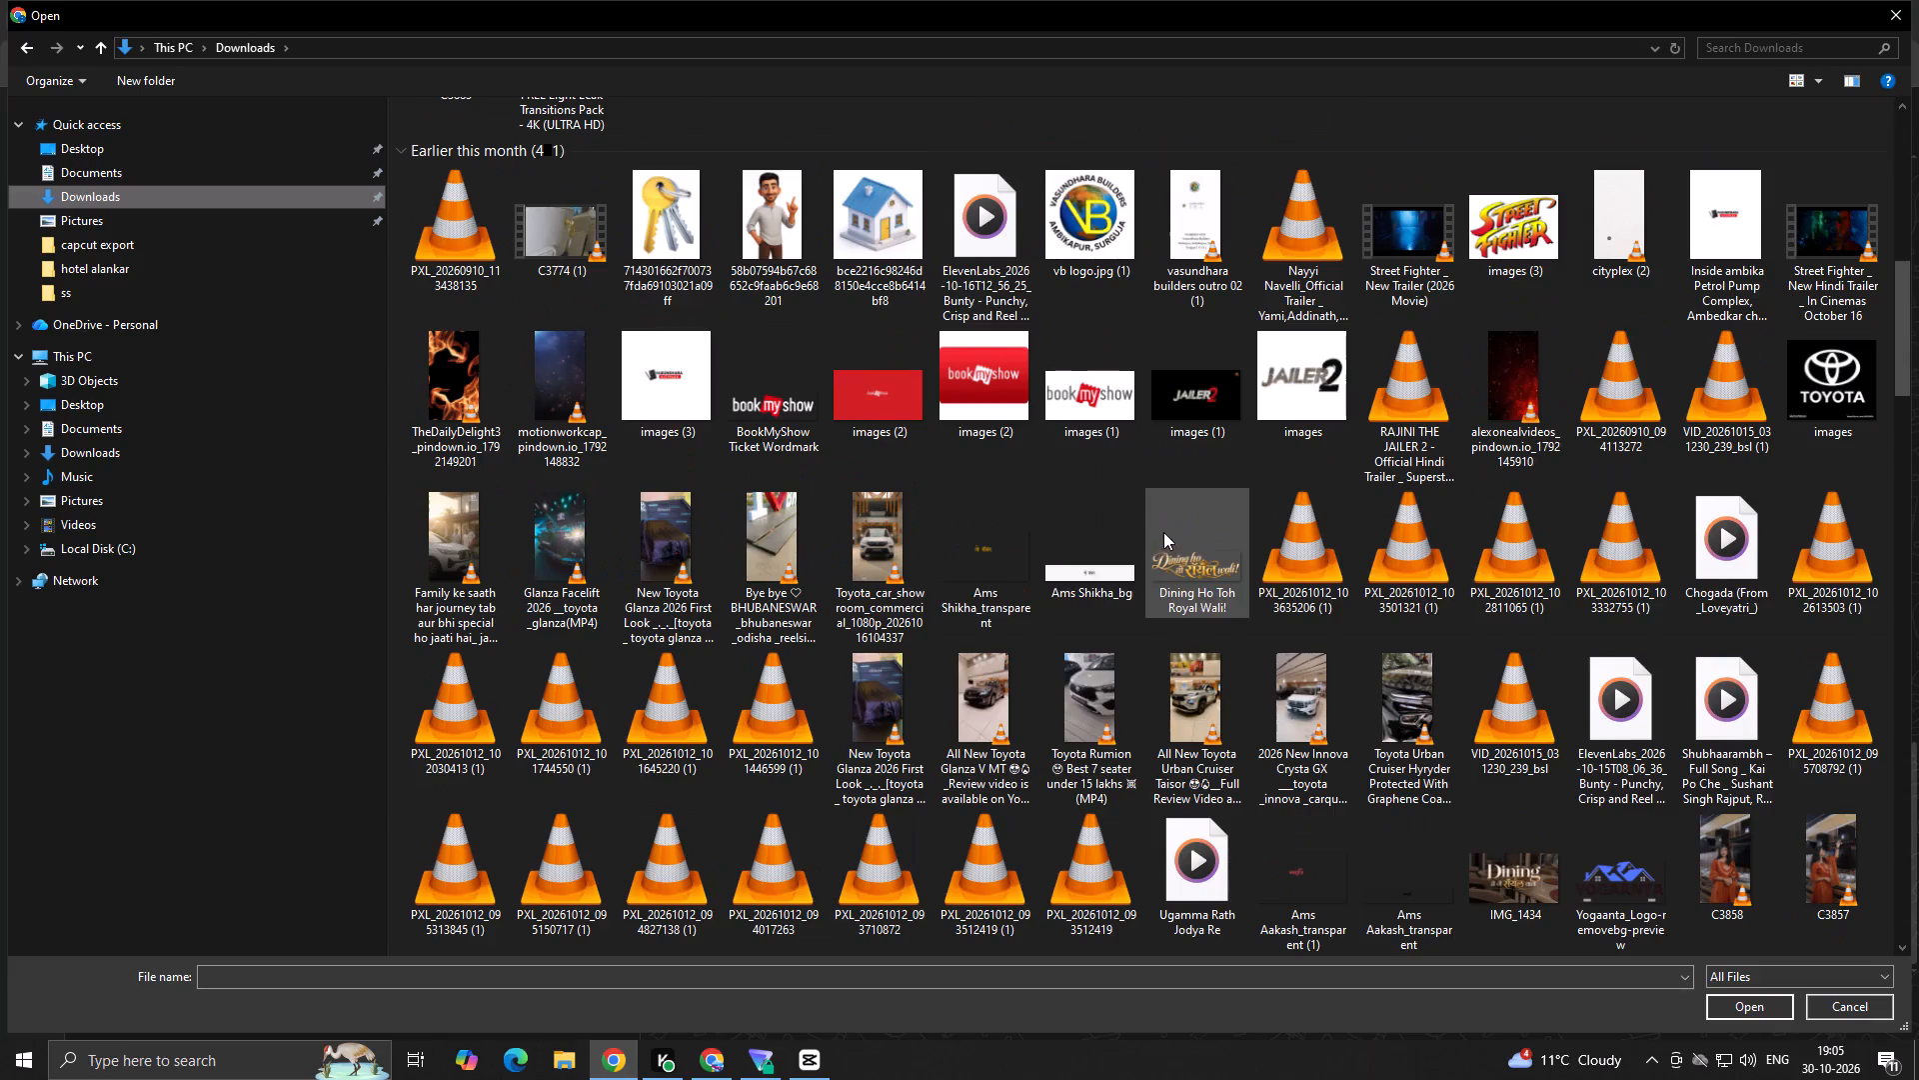
{"action": "scroll", "coordinate": [713, 604], "scroll_direction": "up", "scroll_amount": 1}
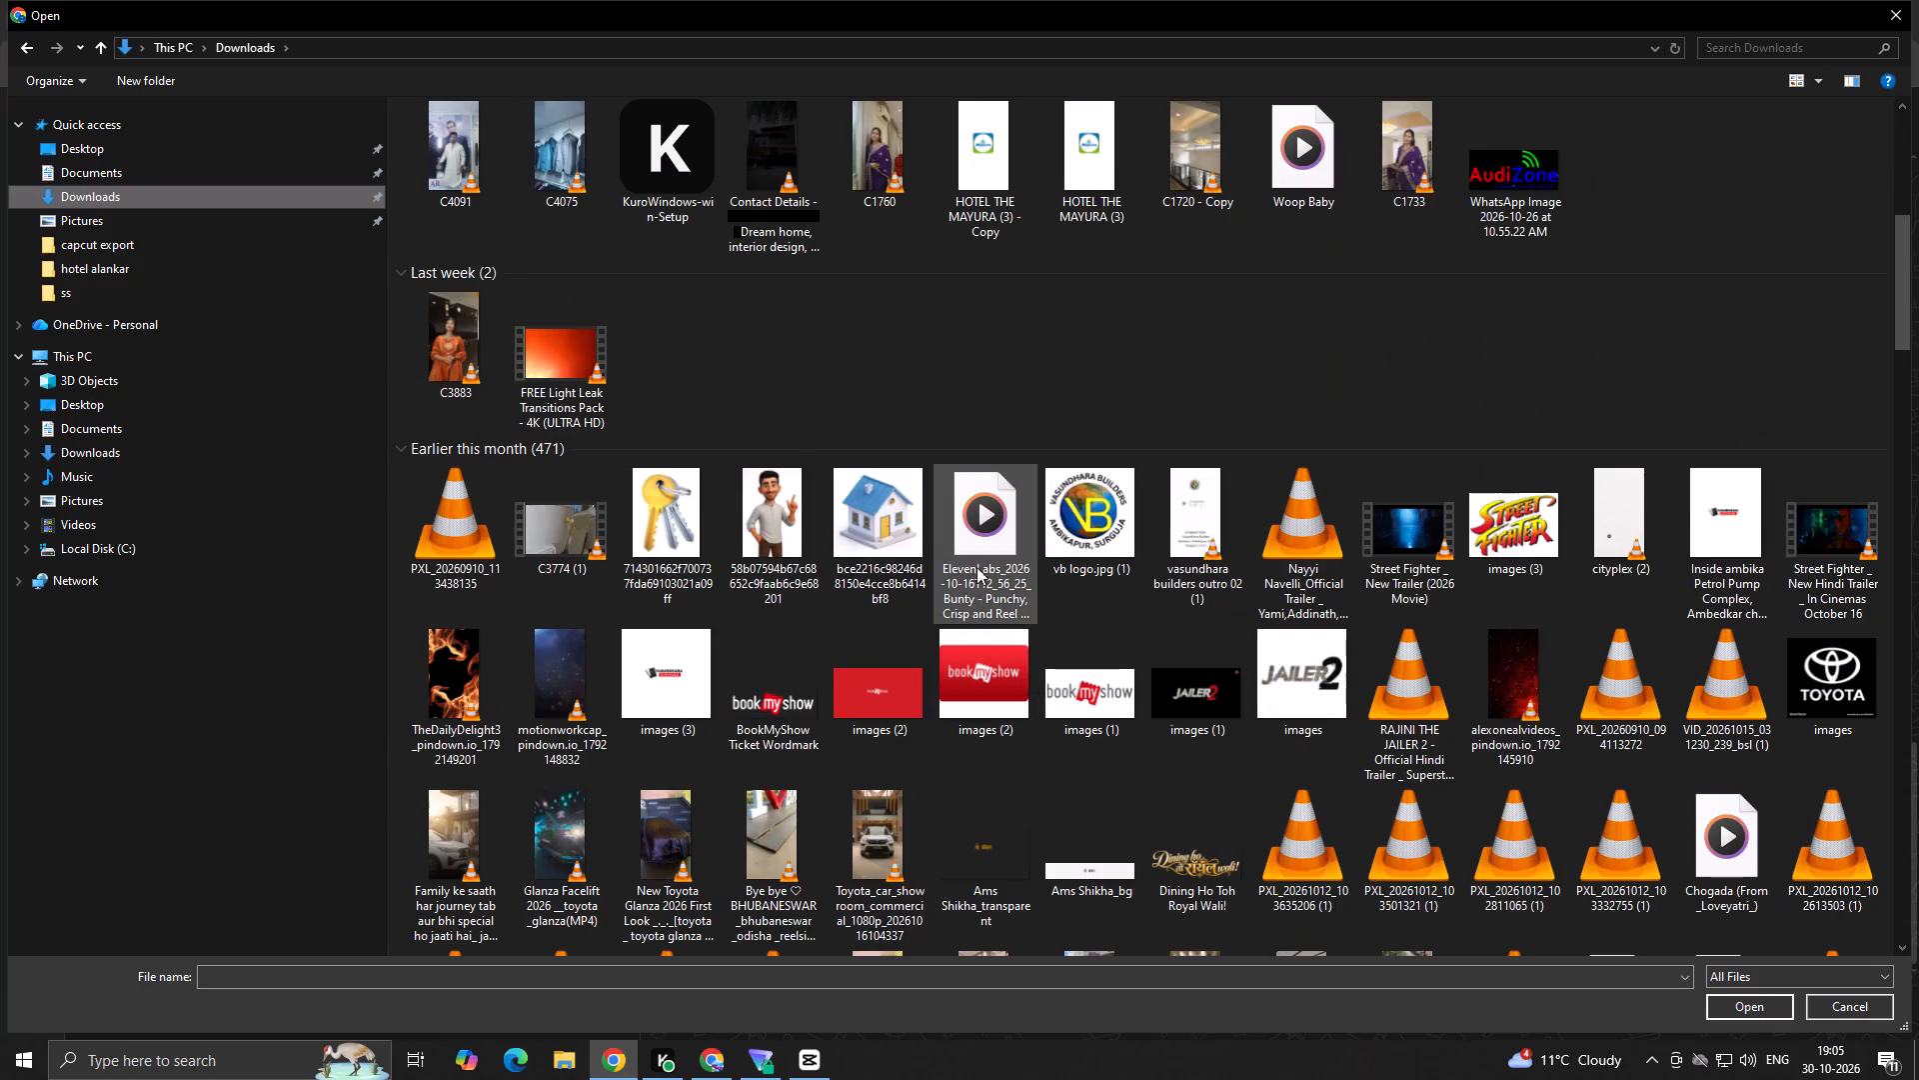
Look again through the Downloads files from today back to earlier this month for the file to open.
{"action": "scroll", "coordinate": [977, 561], "scroll_direction": "up", "scroll_amount": 1}
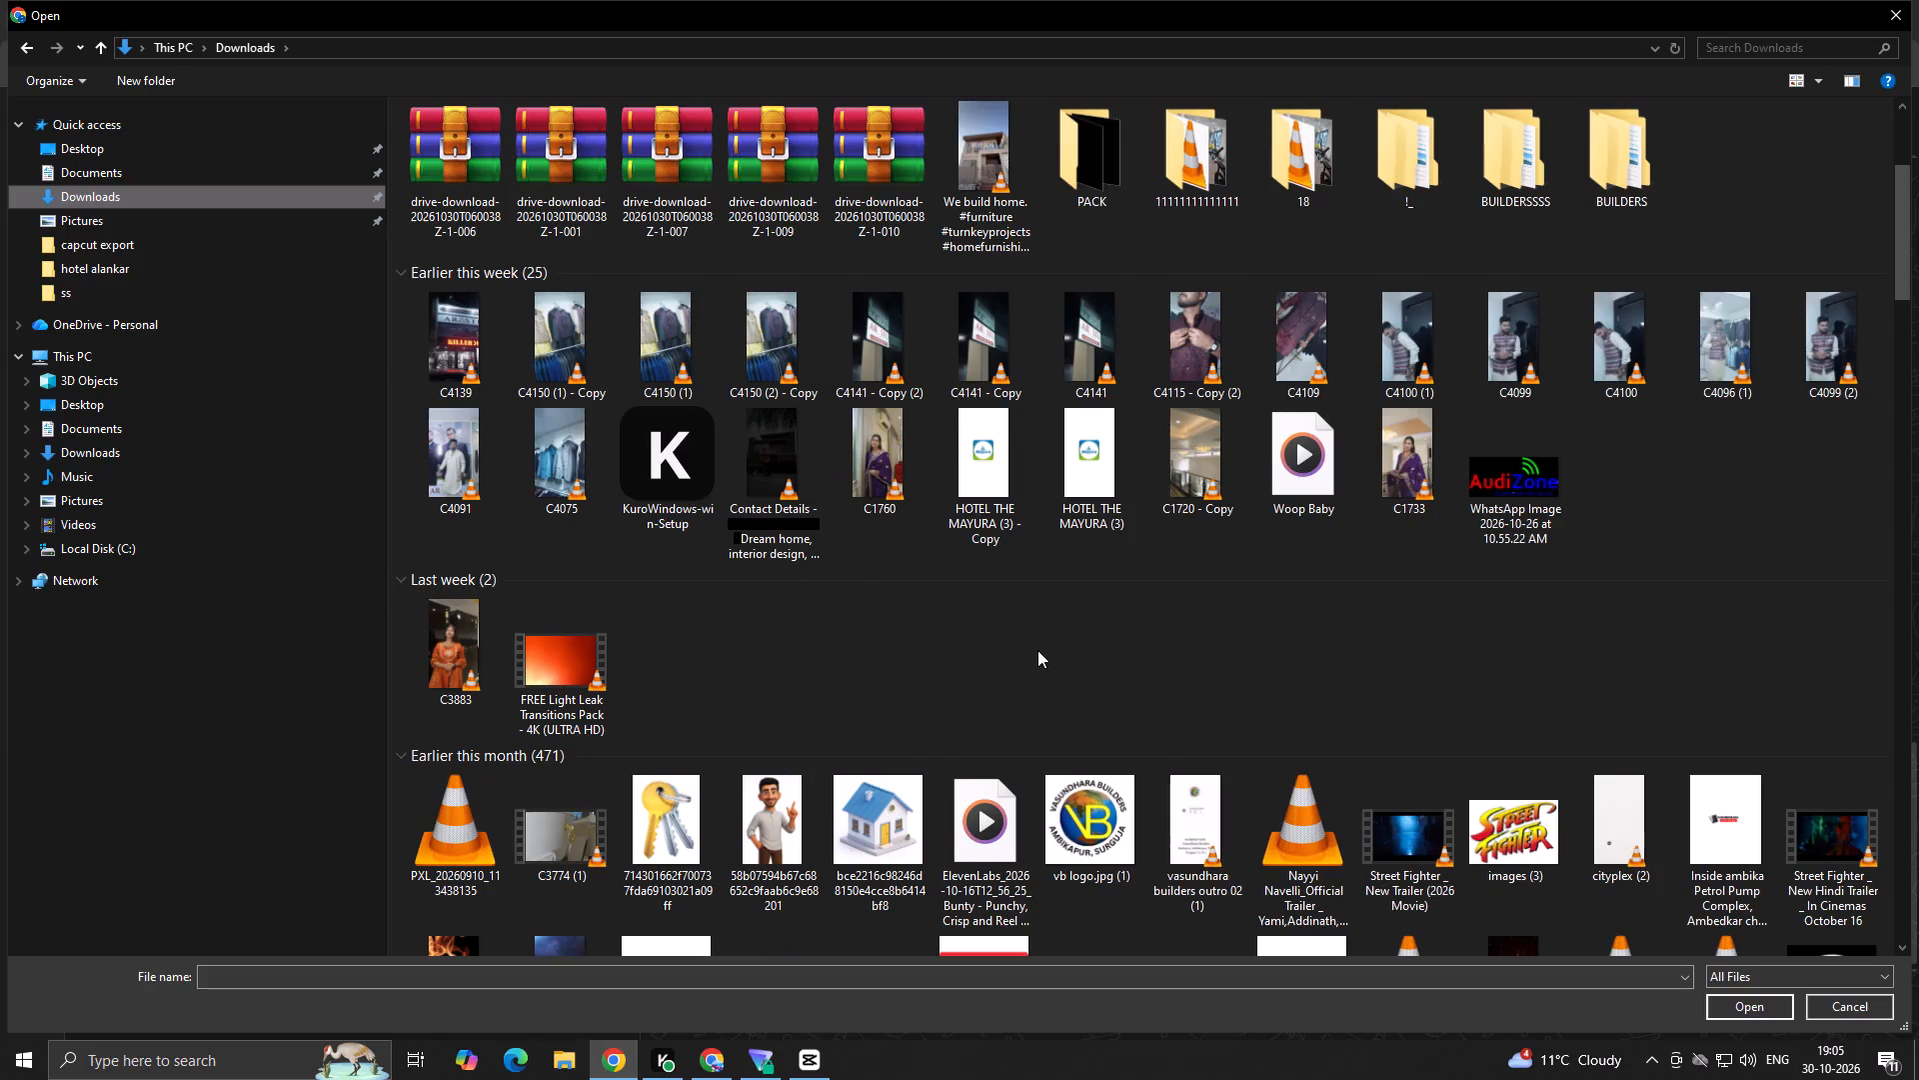
{"action": "scroll", "coordinate": [1041, 645], "scroll_direction": "up", "scroll_amount": 2}
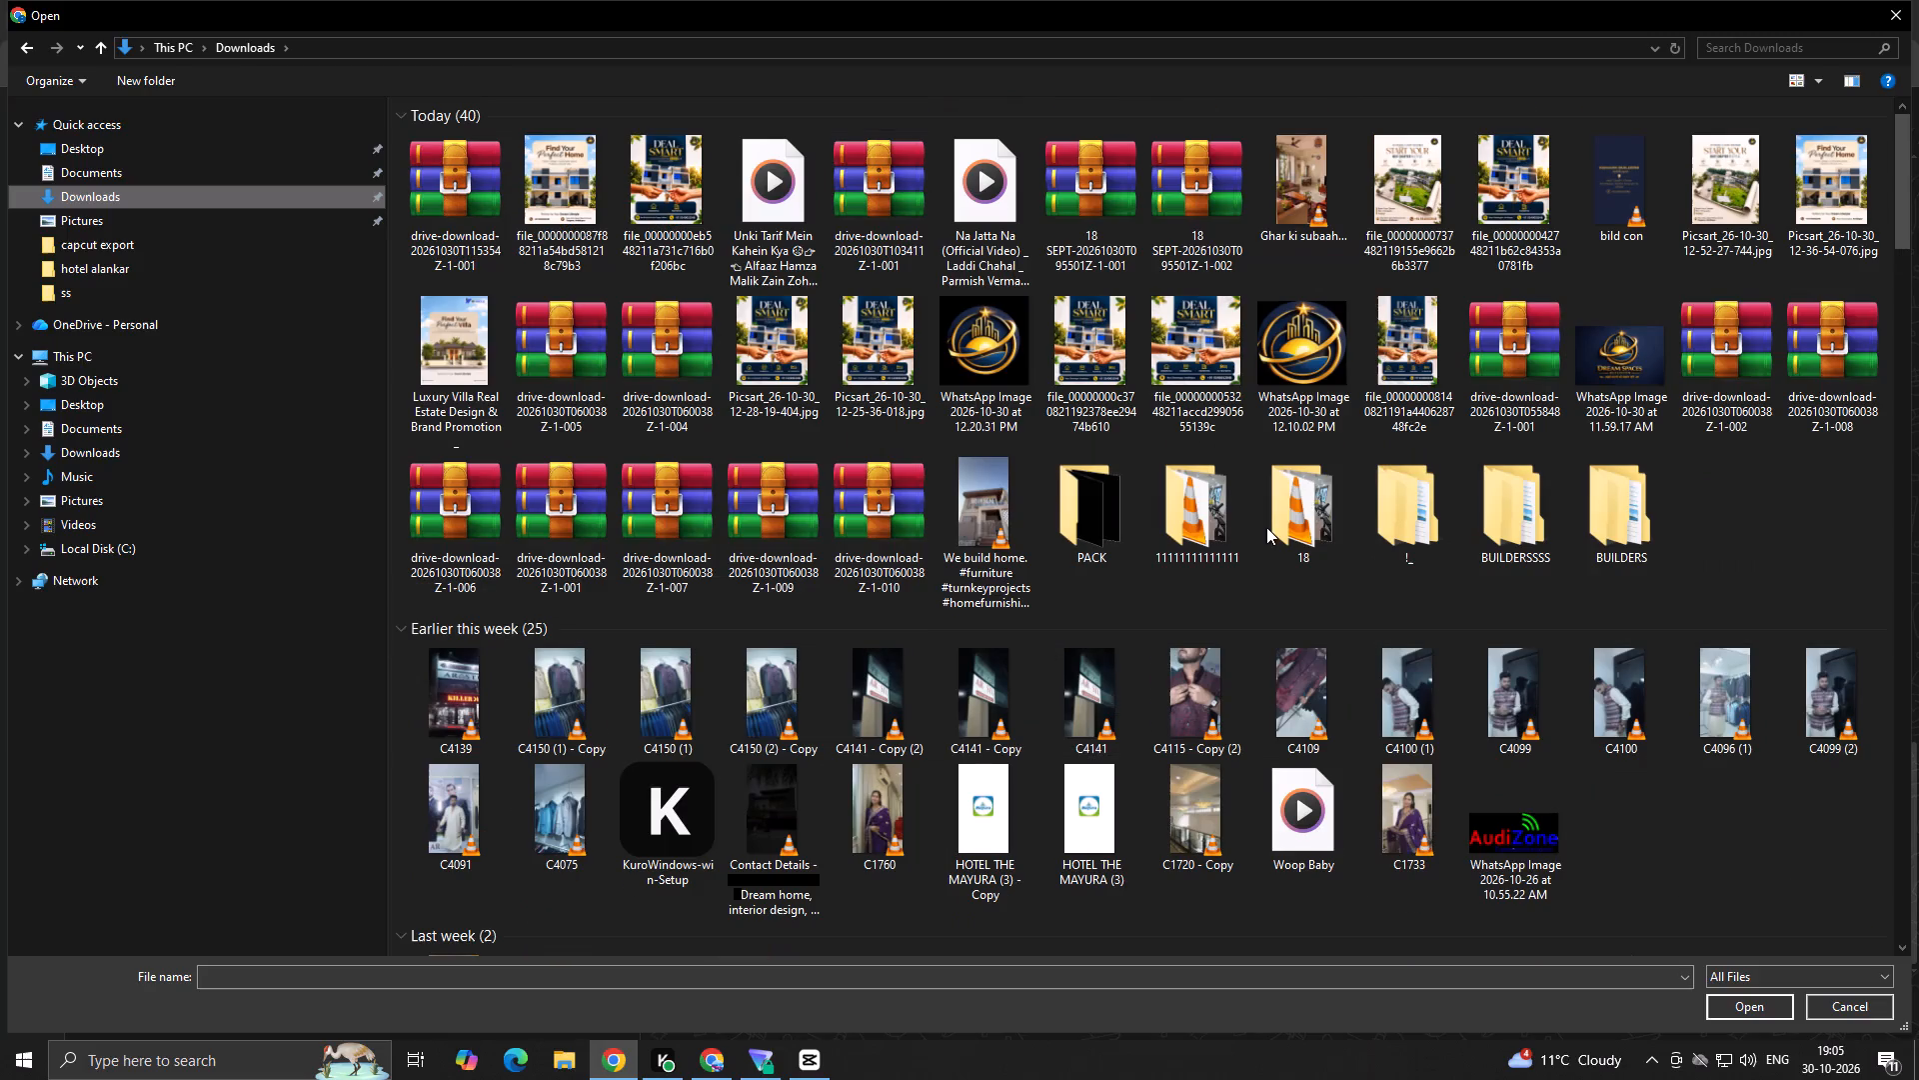
{"action": "scroll", "coordinate": [1140, 602], "scroll_direction": "down", "scroll_amount": 1}
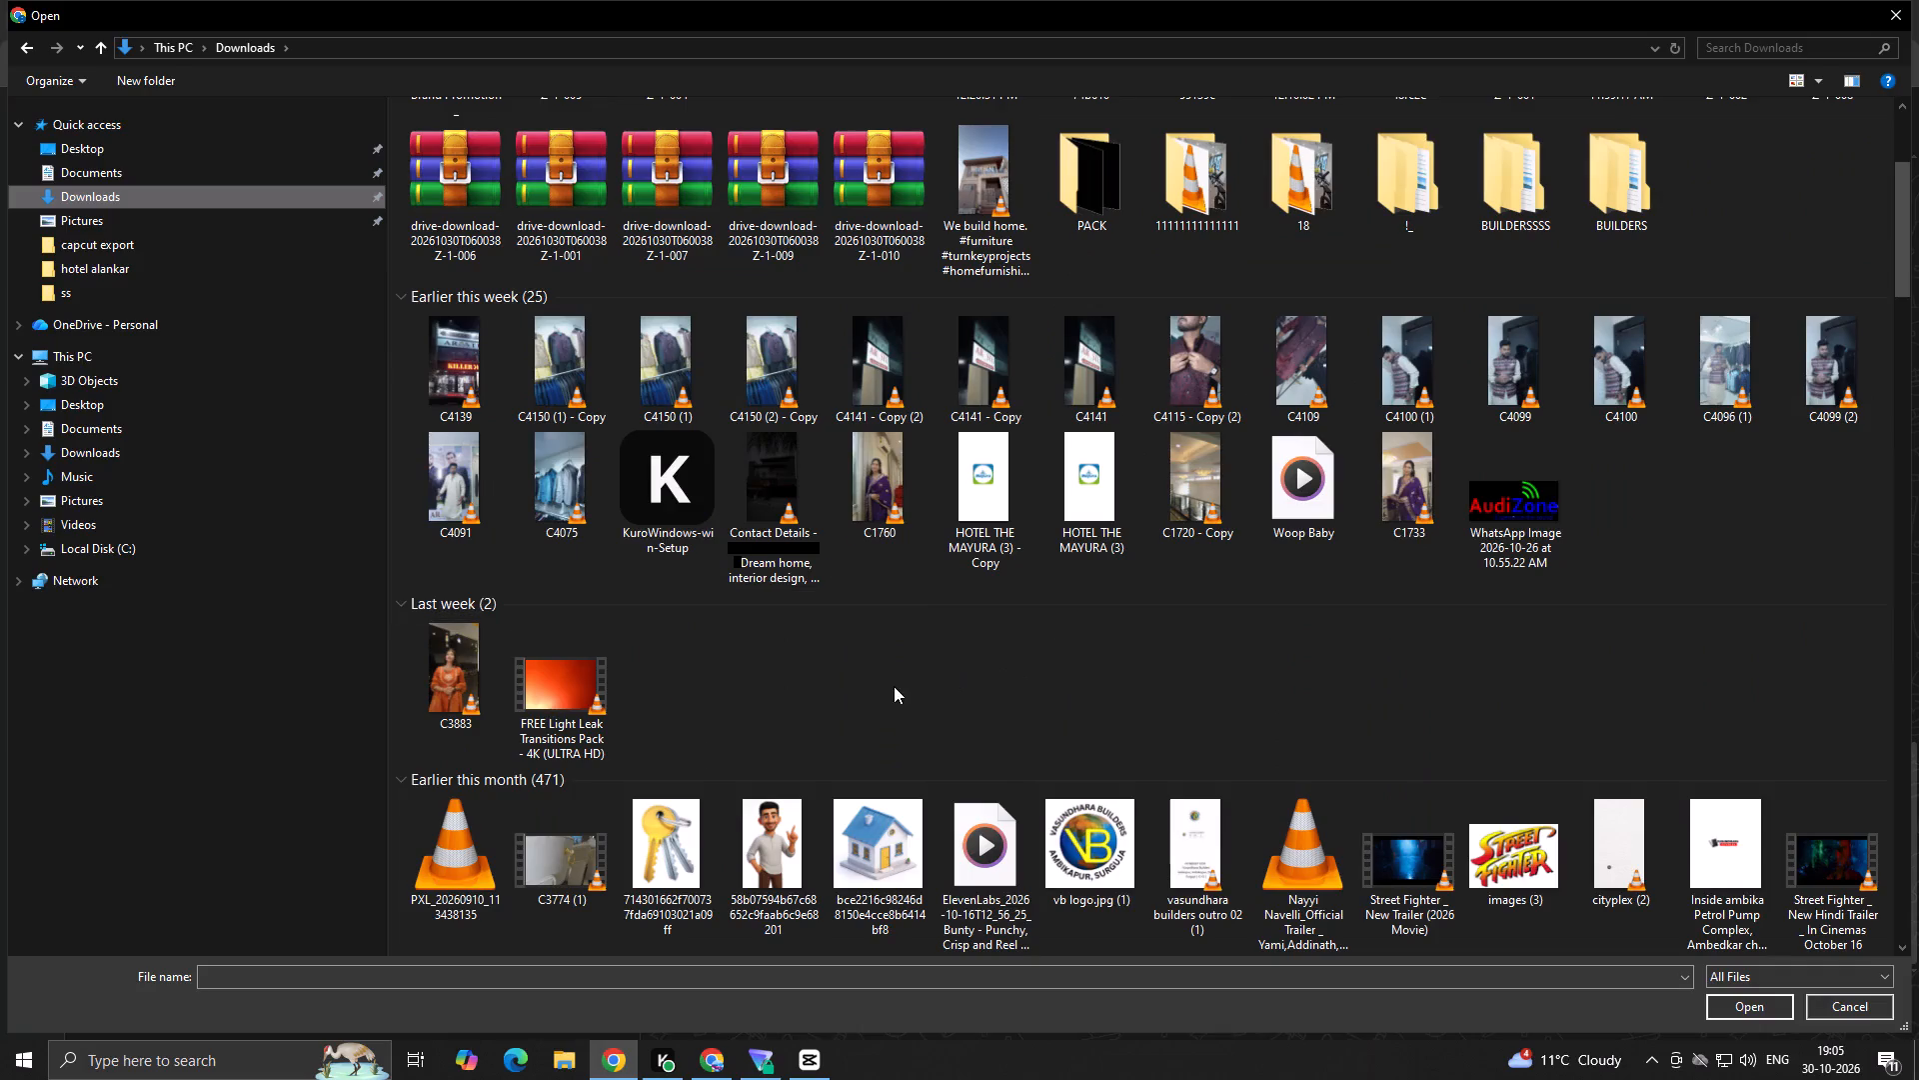
{"action": "scroll", "coordinate": [823, 623], "scroll_direction": "up", "scroll_amount": 1}
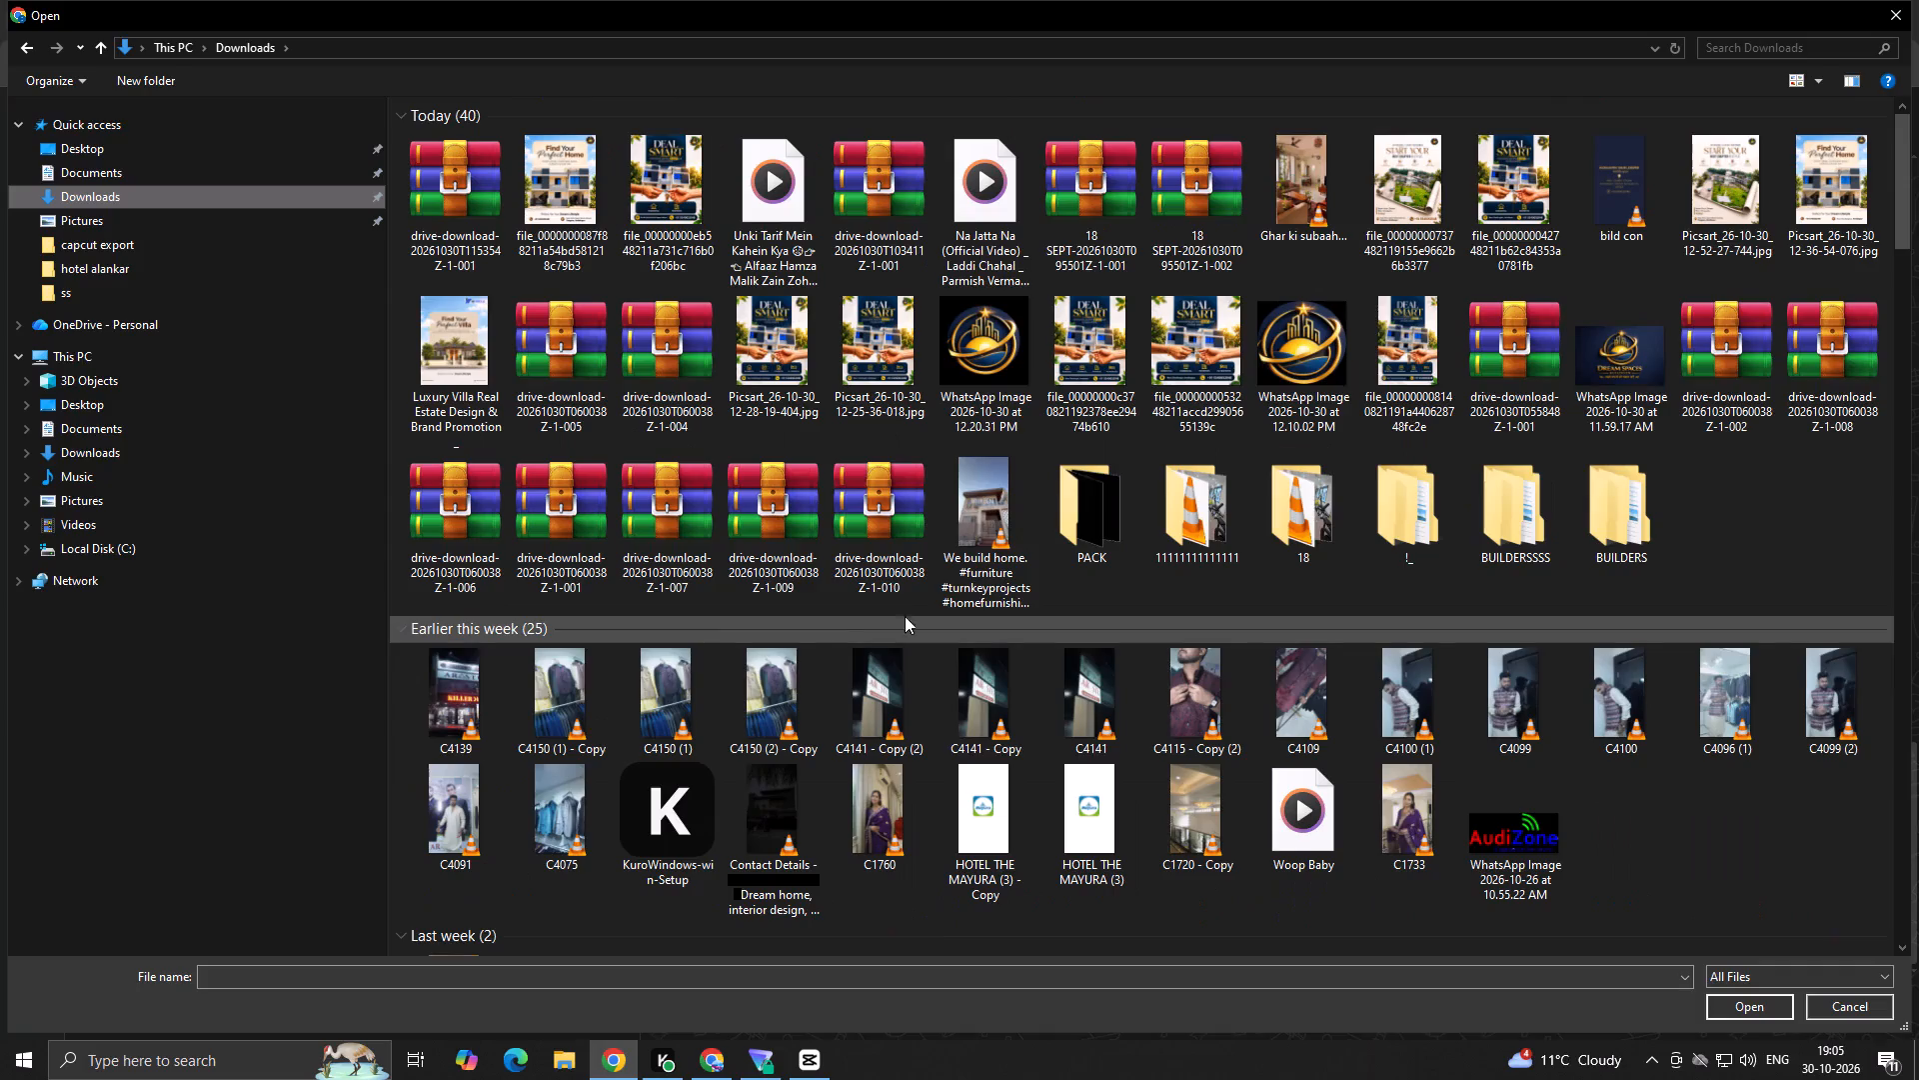
{"action": "scroll", "coordinate": [1084, 571], "scroll_direction": "down", "scroll_amount": 1}
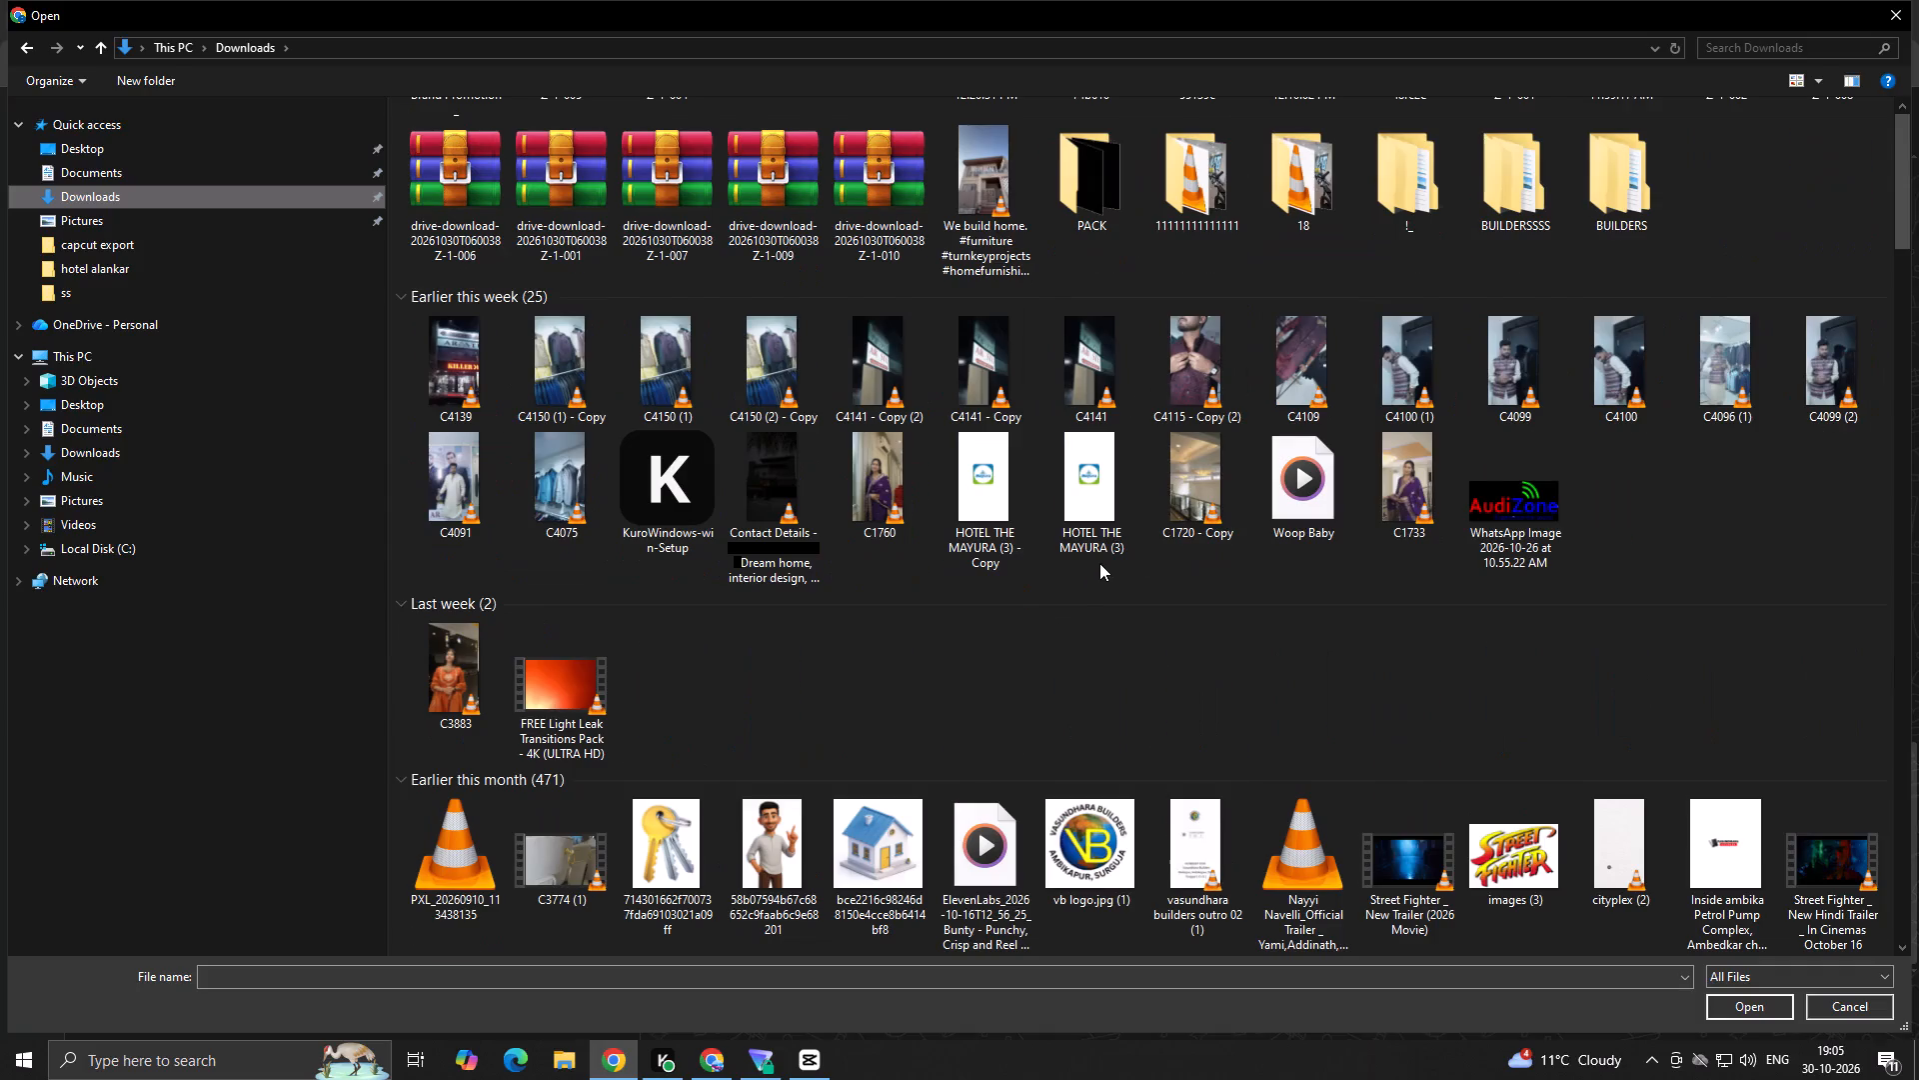
{"action": "scroll", "coordinate": [1010, 626], "scroll_direction": "down", "scroll_amount": 1}
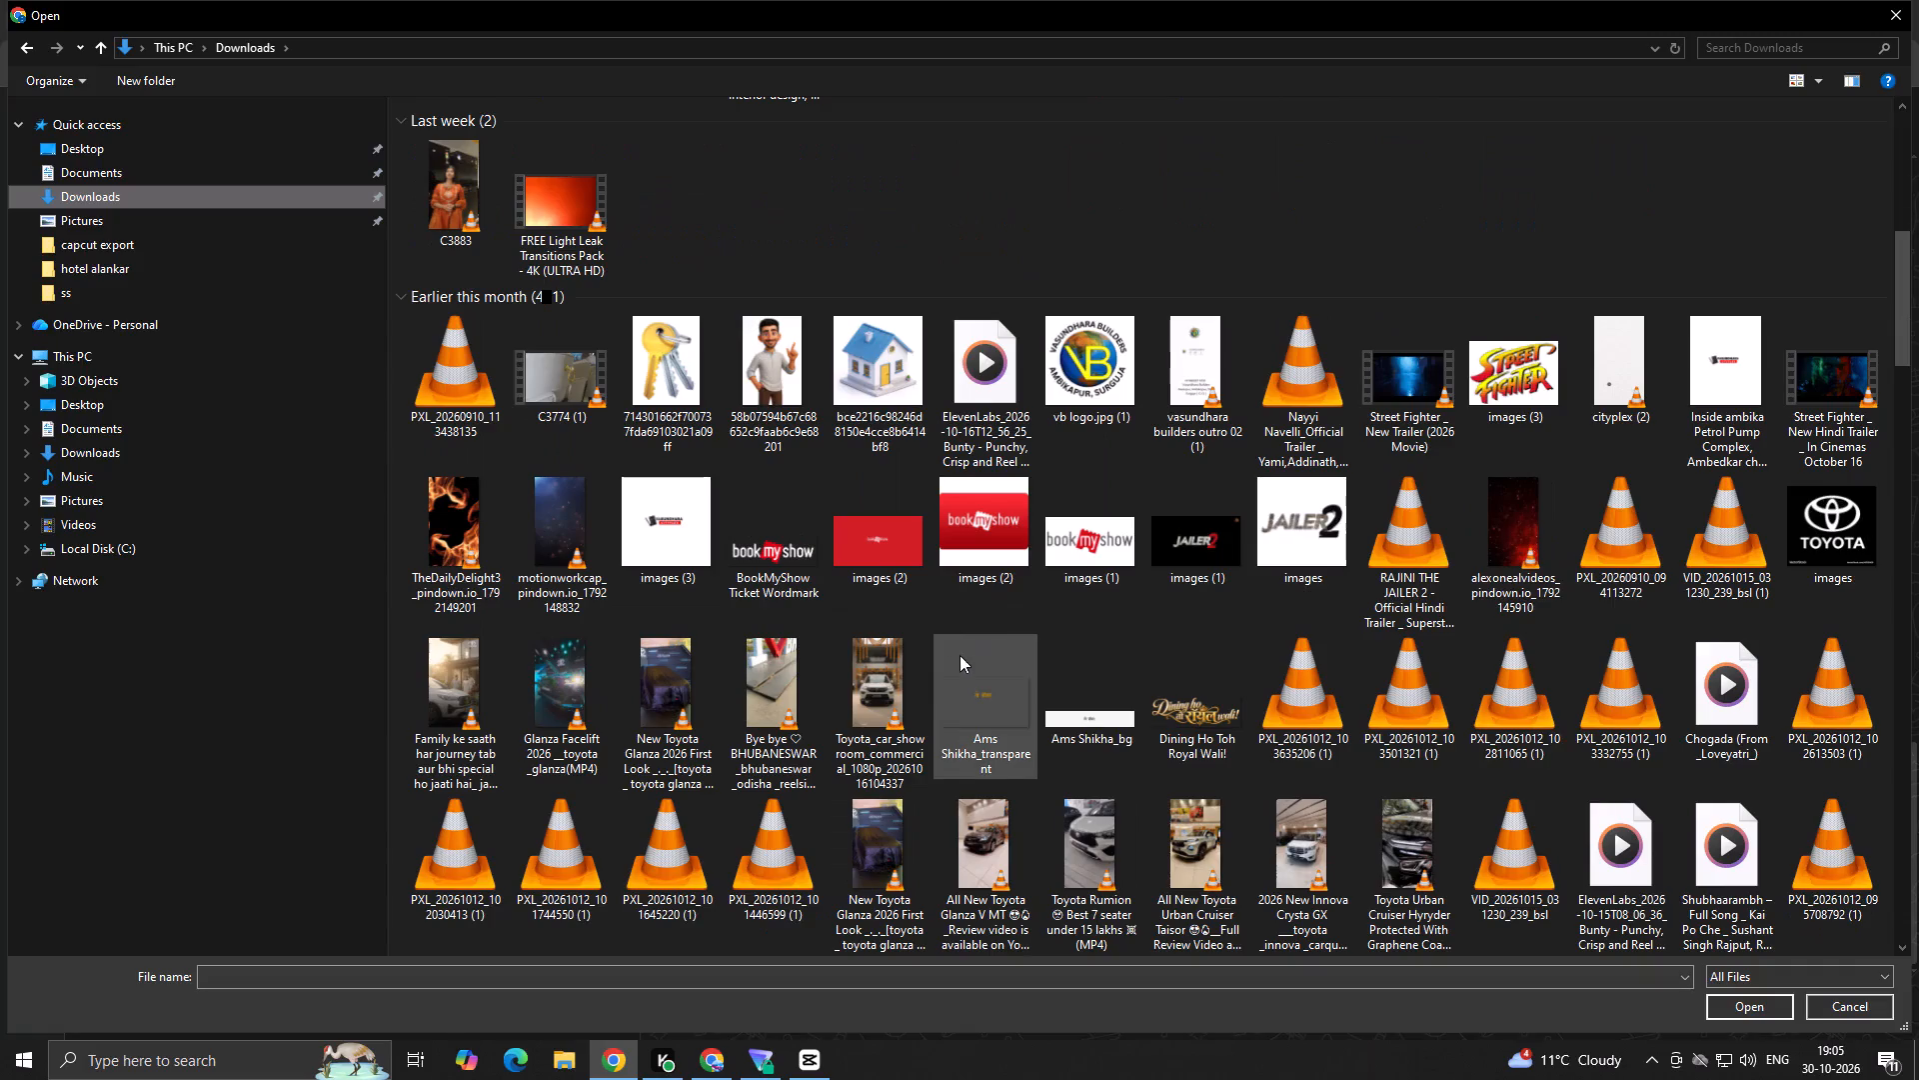
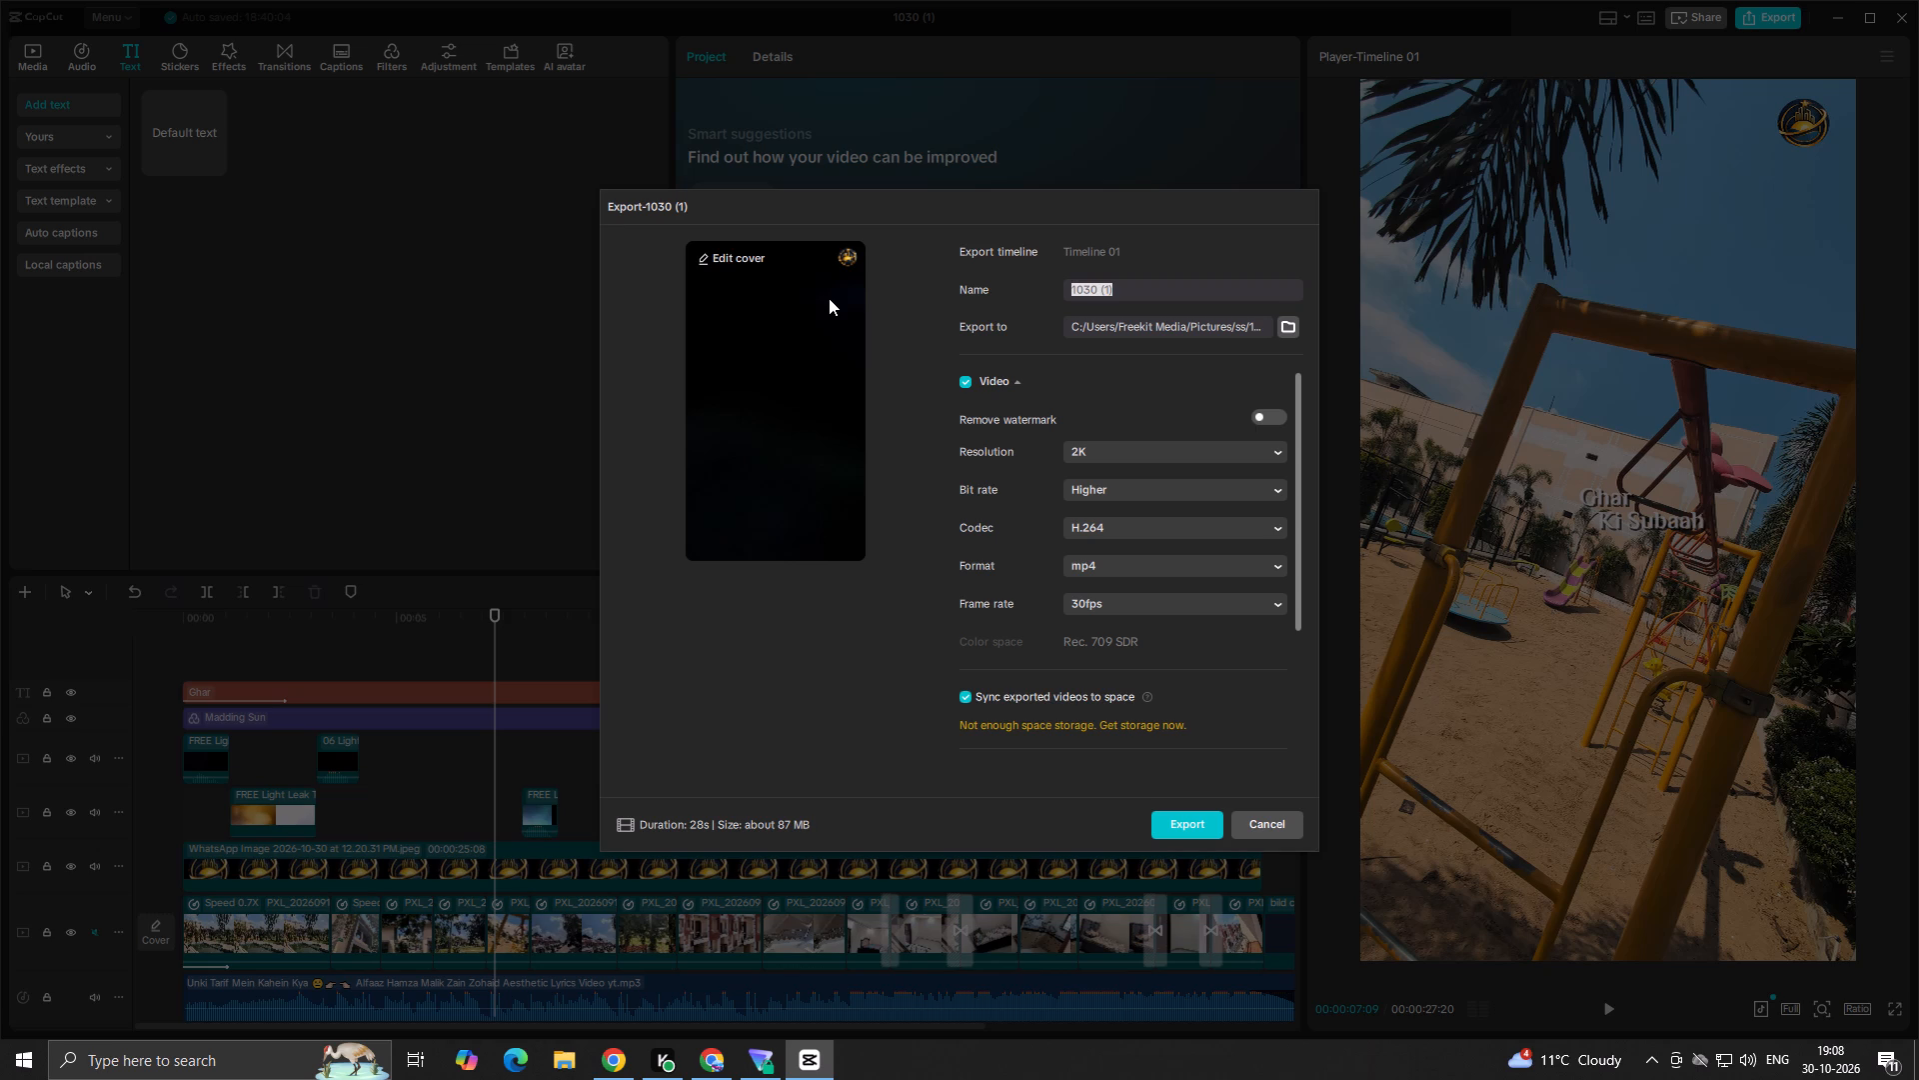
Name the export BUILDERSSSSSS and export the video as a 2K, 30fps H.264 mp4 with the higher bit rate.
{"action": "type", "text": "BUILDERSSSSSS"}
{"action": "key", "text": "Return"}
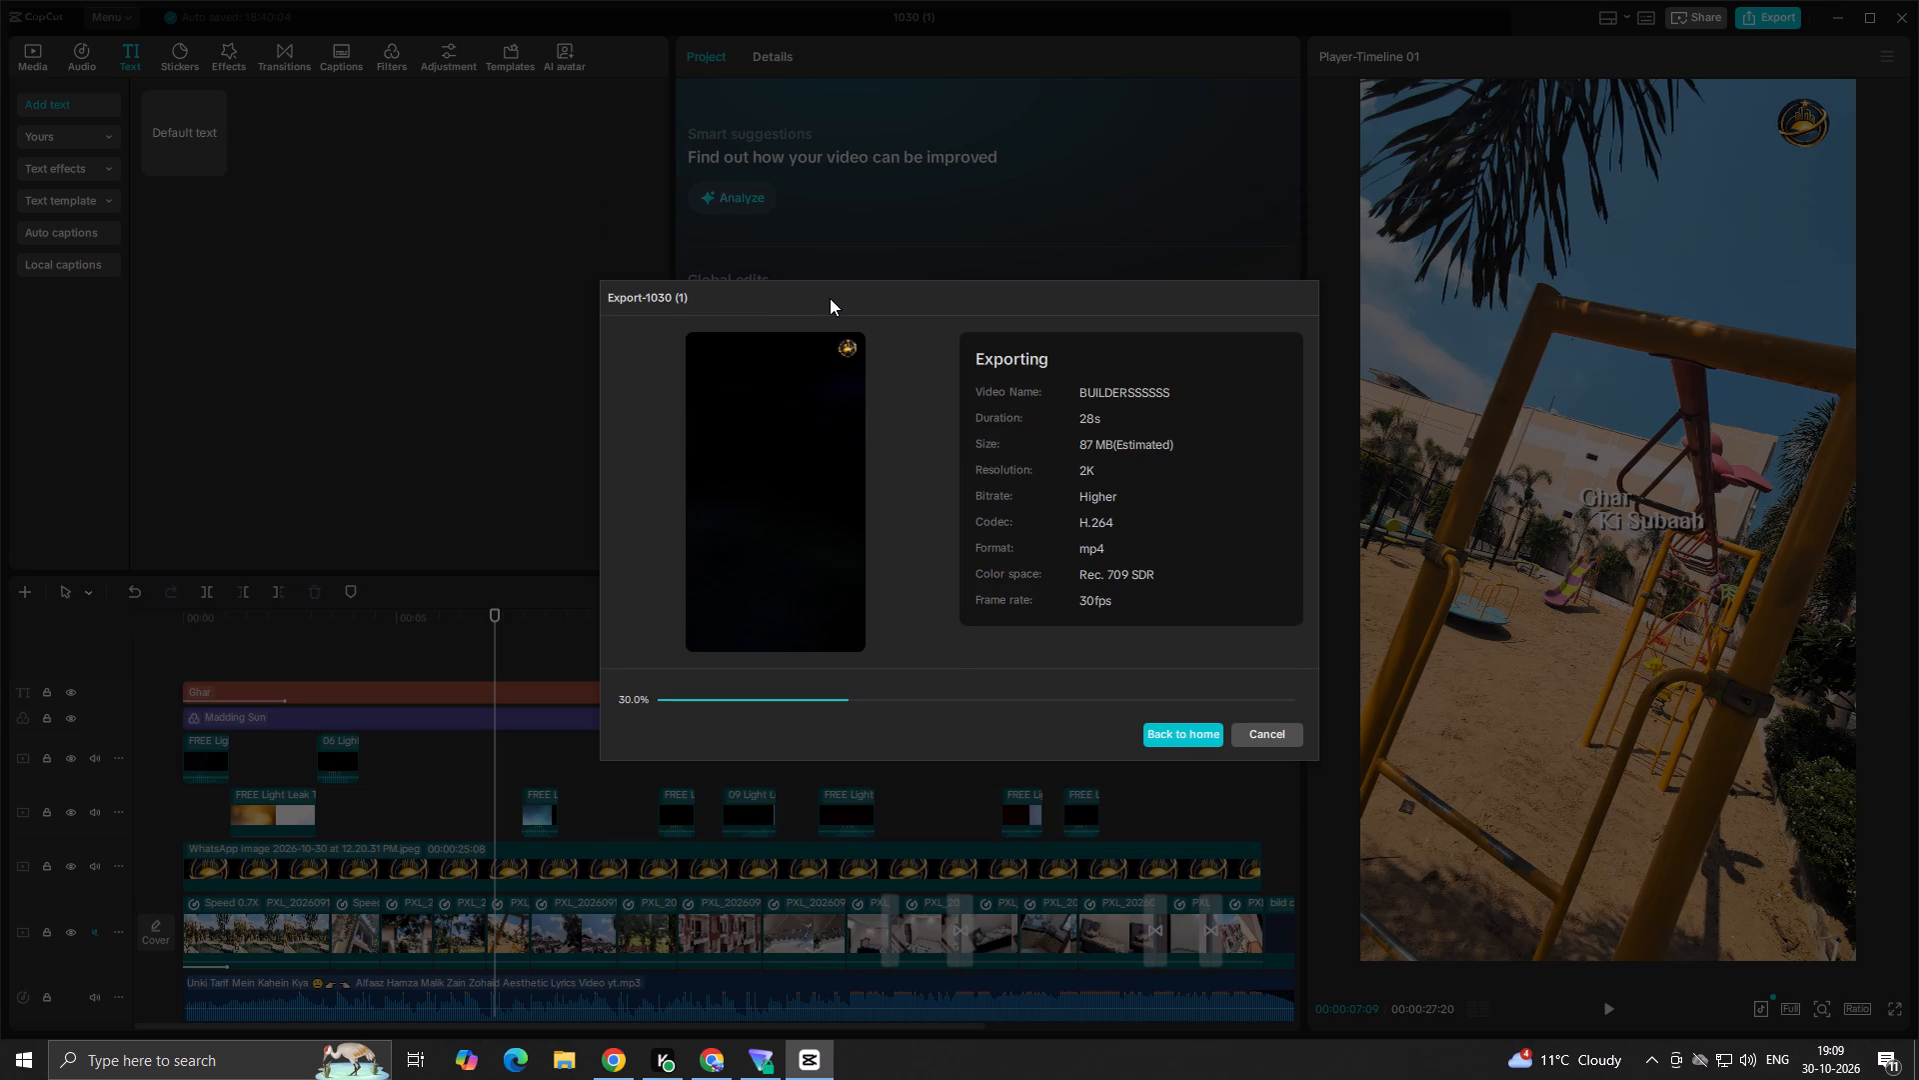
Let the BUILDERSSSSSS export finish and close its export and sharing window.
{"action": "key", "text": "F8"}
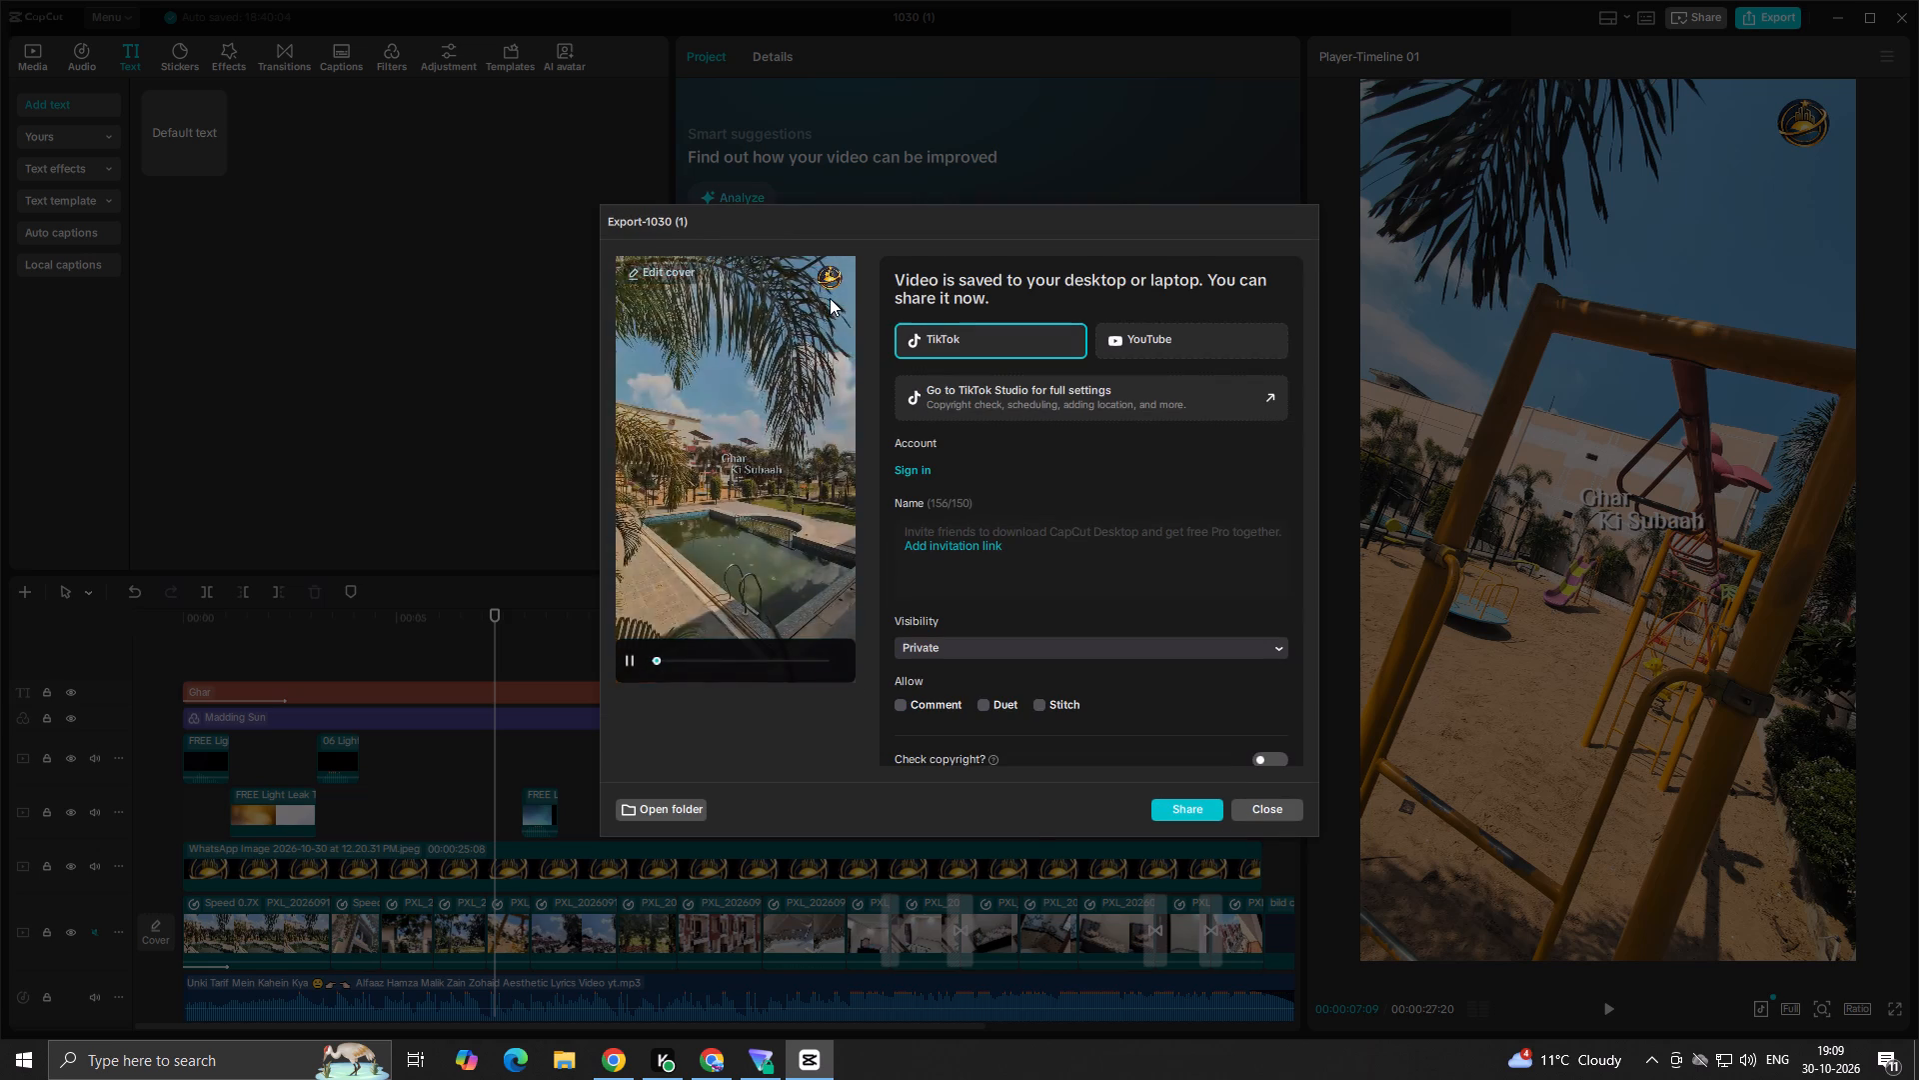
{"action": "left_click", "coordinate": [833, 493]}
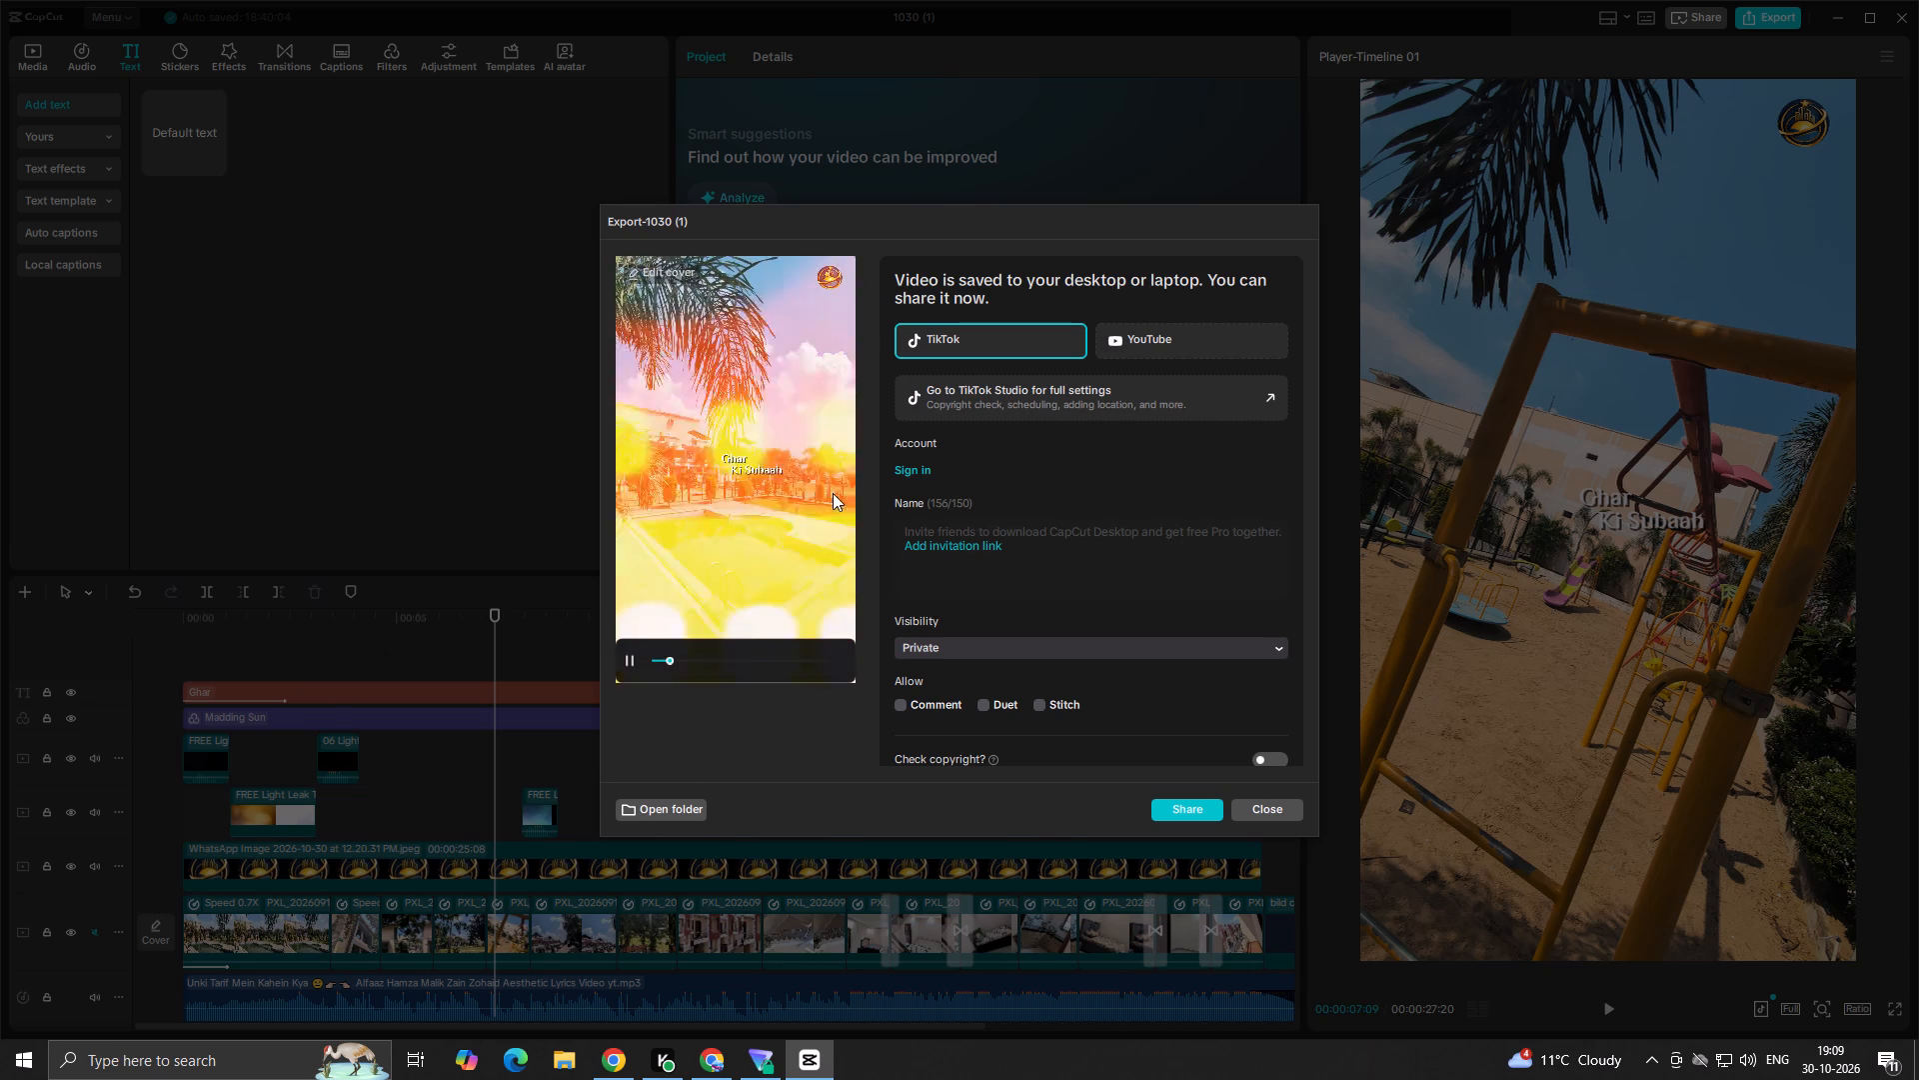
{"action": "left_click", "coordinate": [1271, 809]}
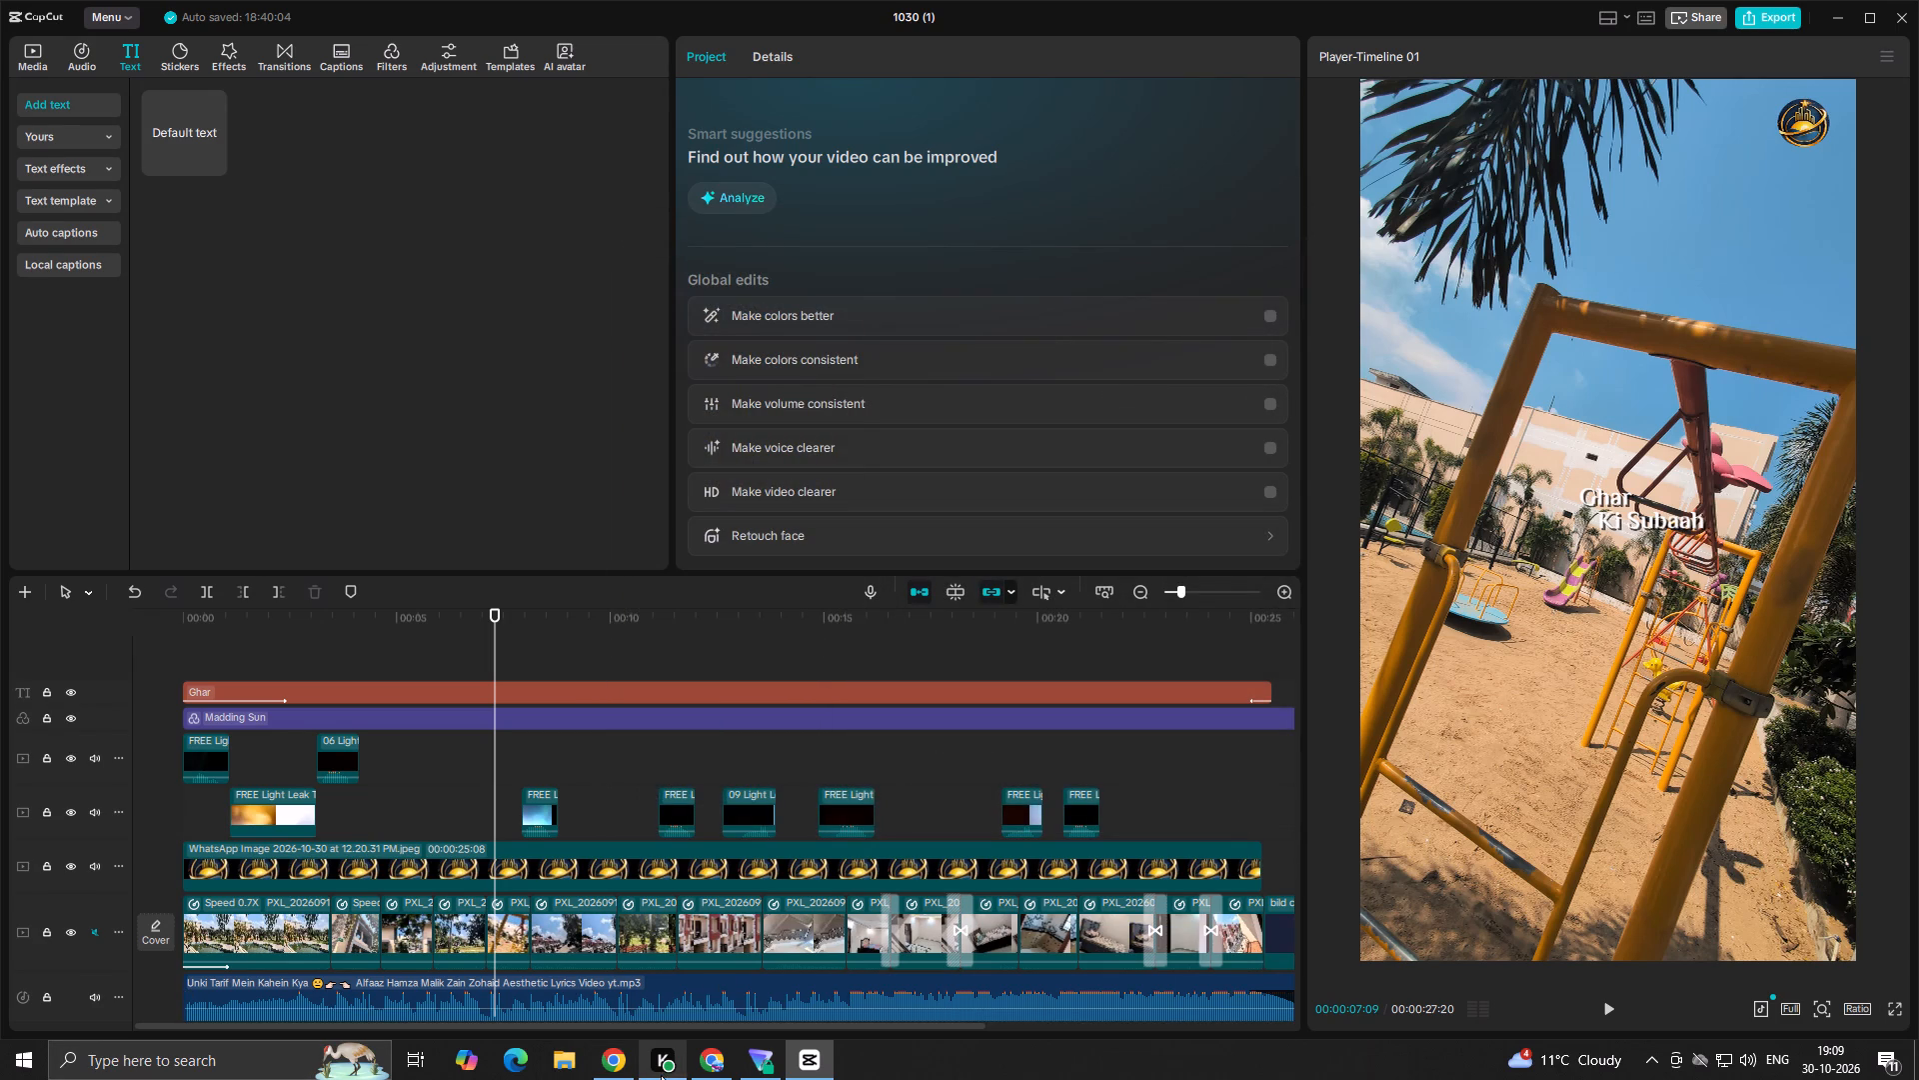
Switch to Chrome and move task OCT/VB/REEL/11 from To do to Changes needed on the Vashundhara Builders board.
{"action": "left_click", "coordinate": [721, 1068]}
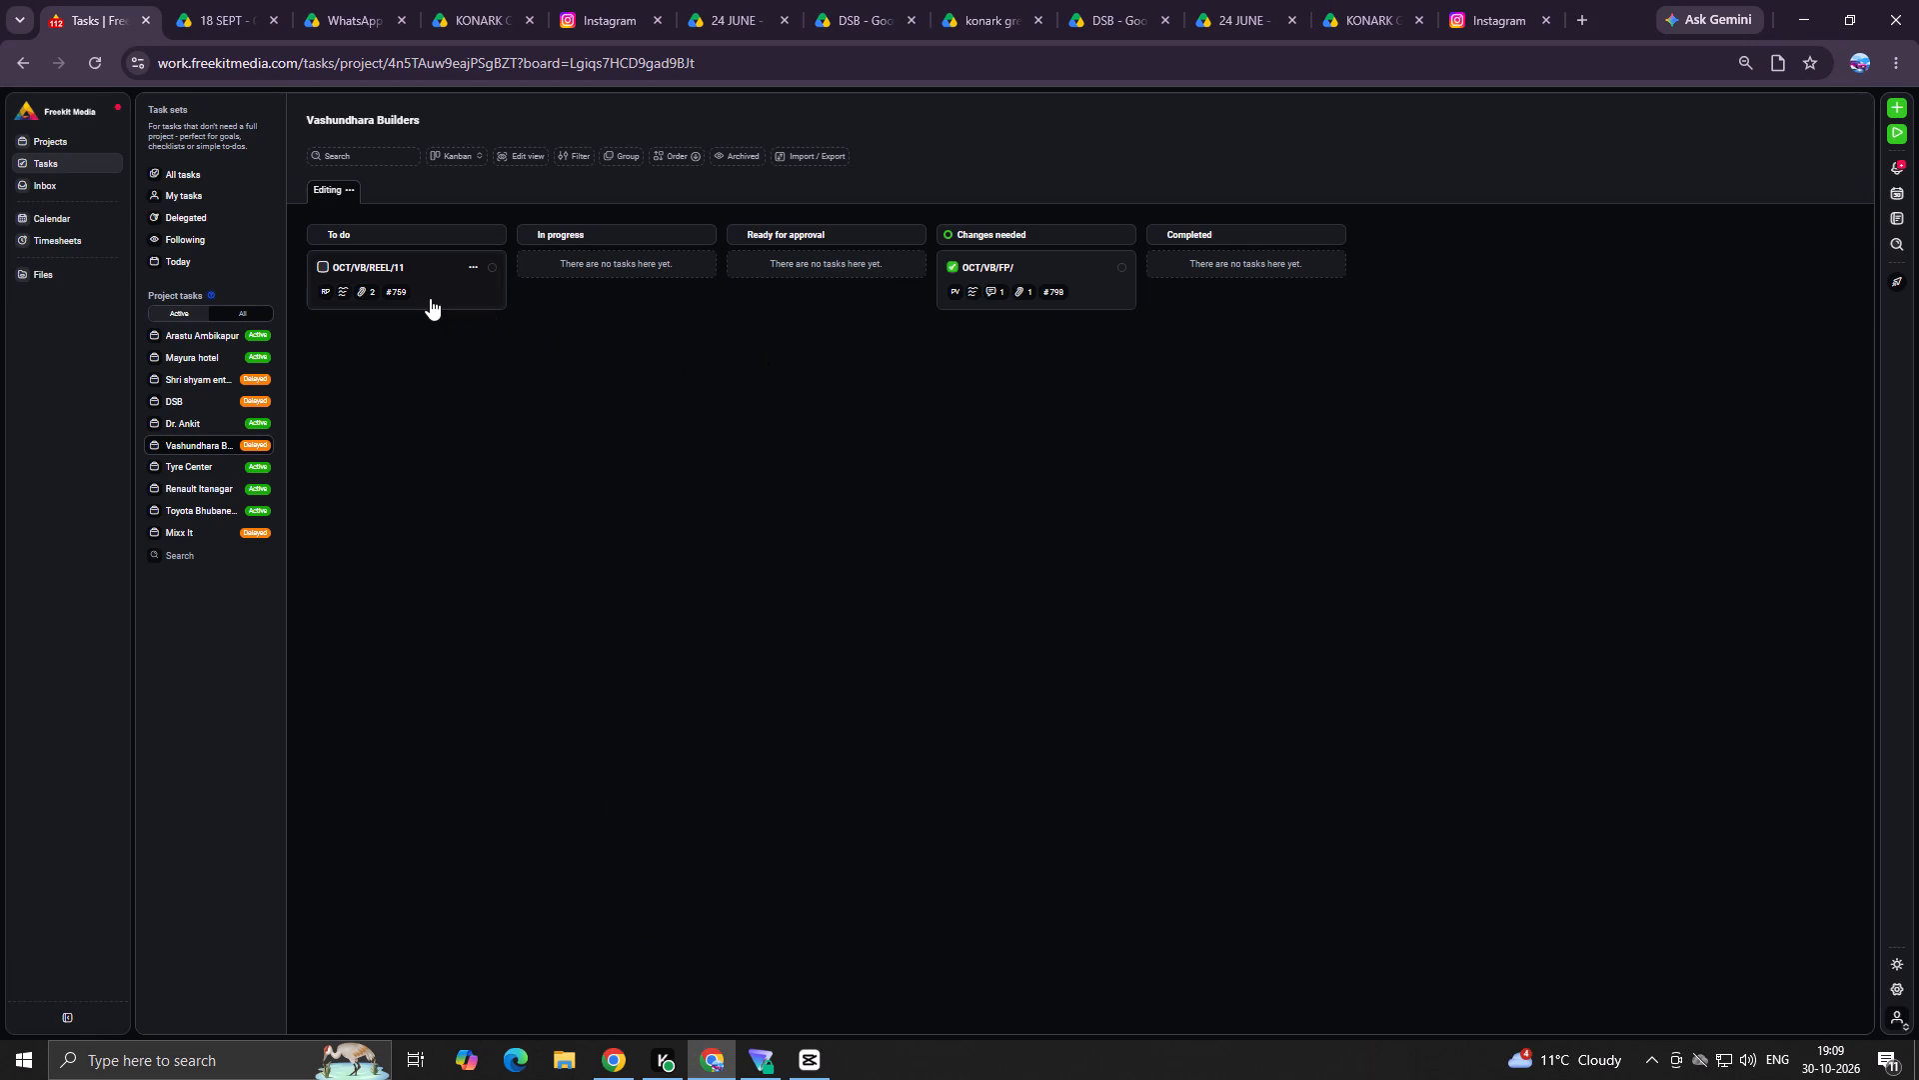
{"action": "left_click_drag", "start_coordinate": [430, 298], "coordinate": [1007, 375]}
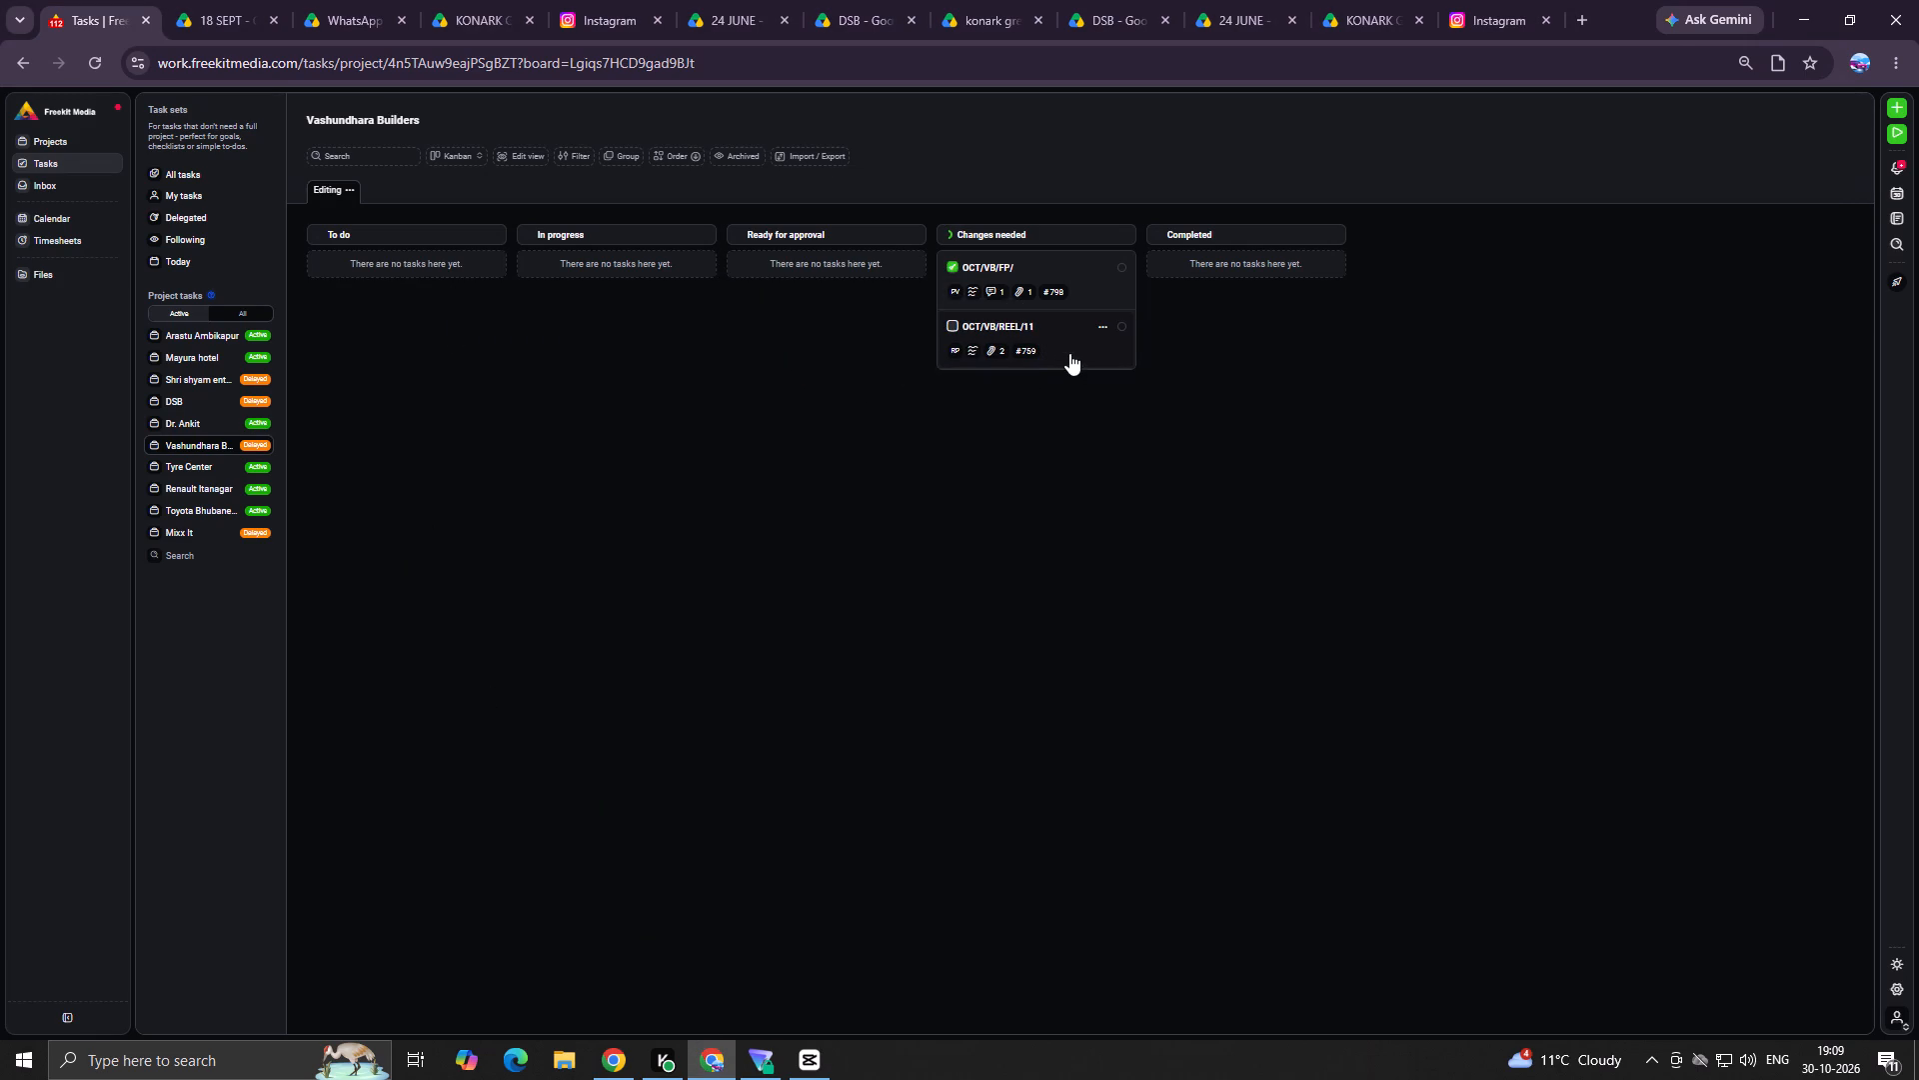
Upload the BUILDERSSSSSS video from the ss folder in Pictures to the attachments of task OCT/VB/REEL/11.
{"action": "left_click", "coordinate": [1069, 353]}
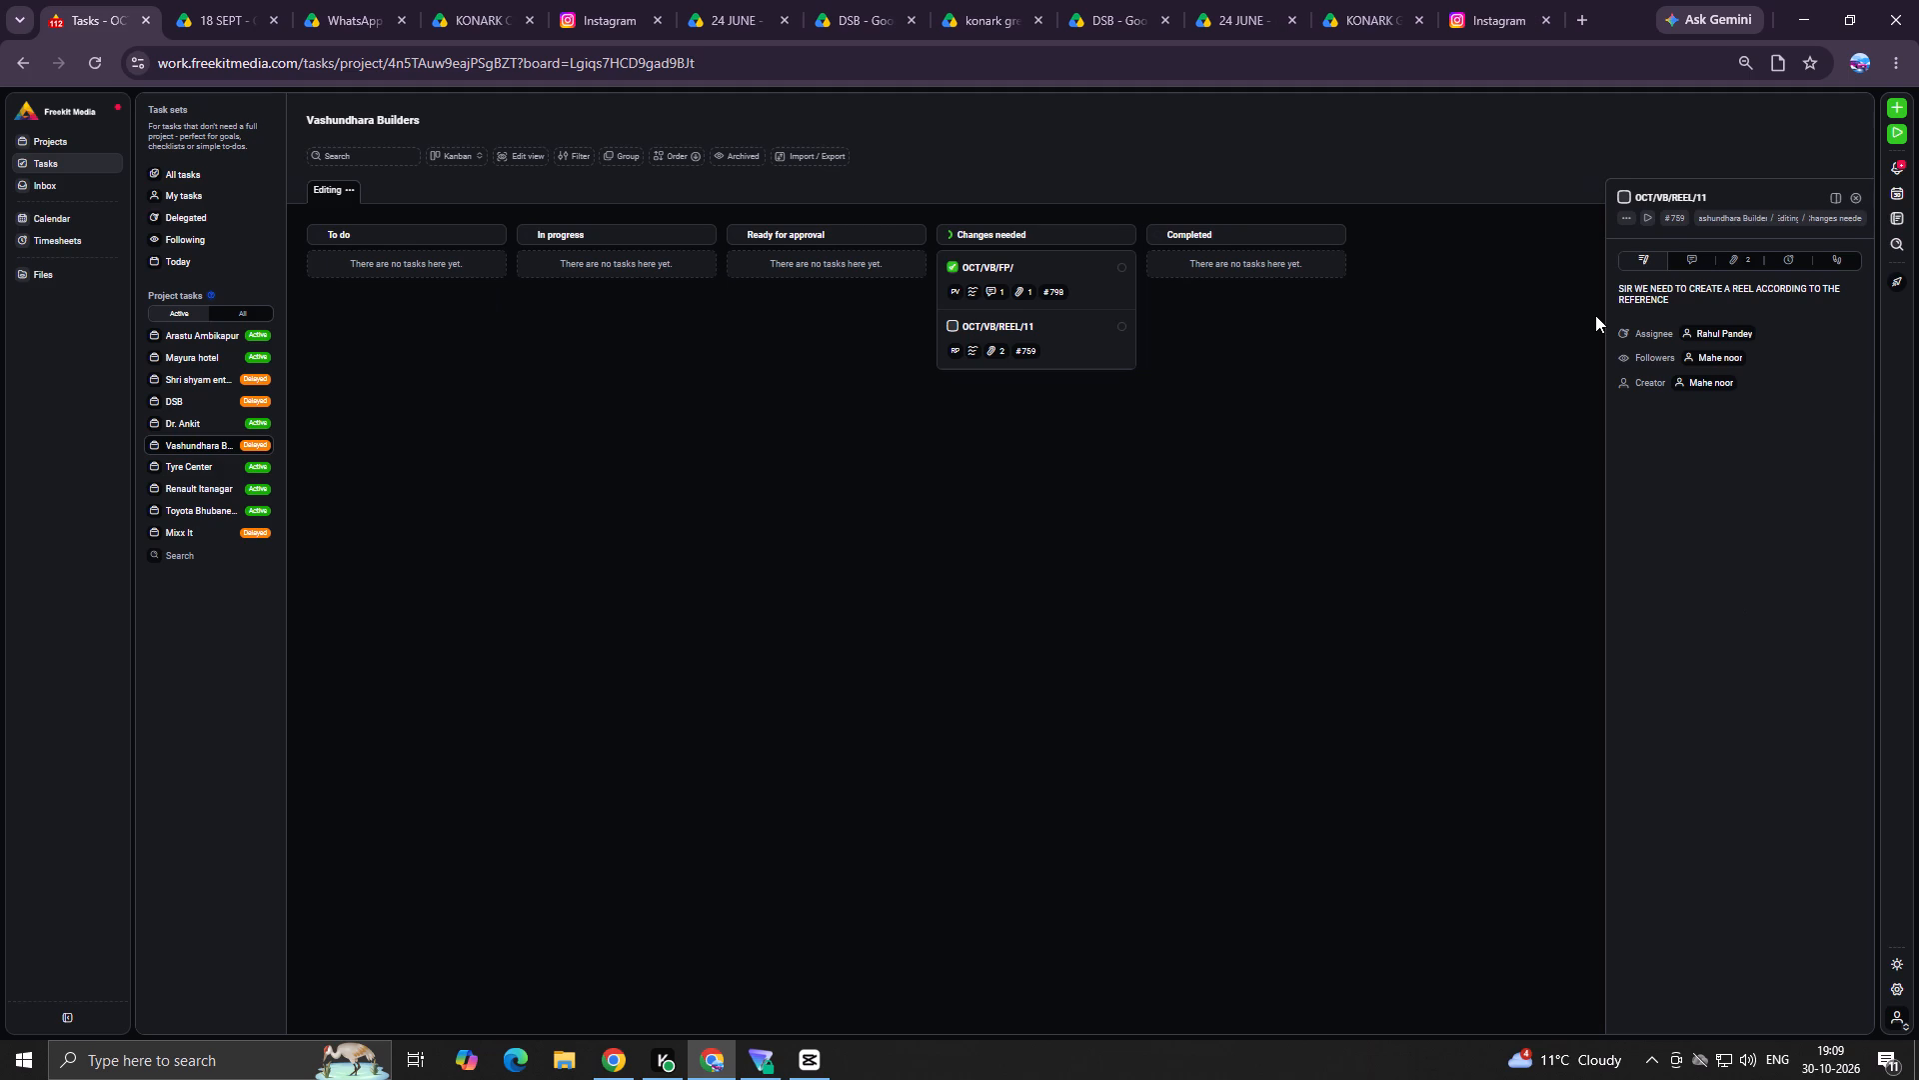
{"action": "left_click", "coordinate": [1082, 338]}
{"action": "left_click", "coordinate": [1736, 255]}
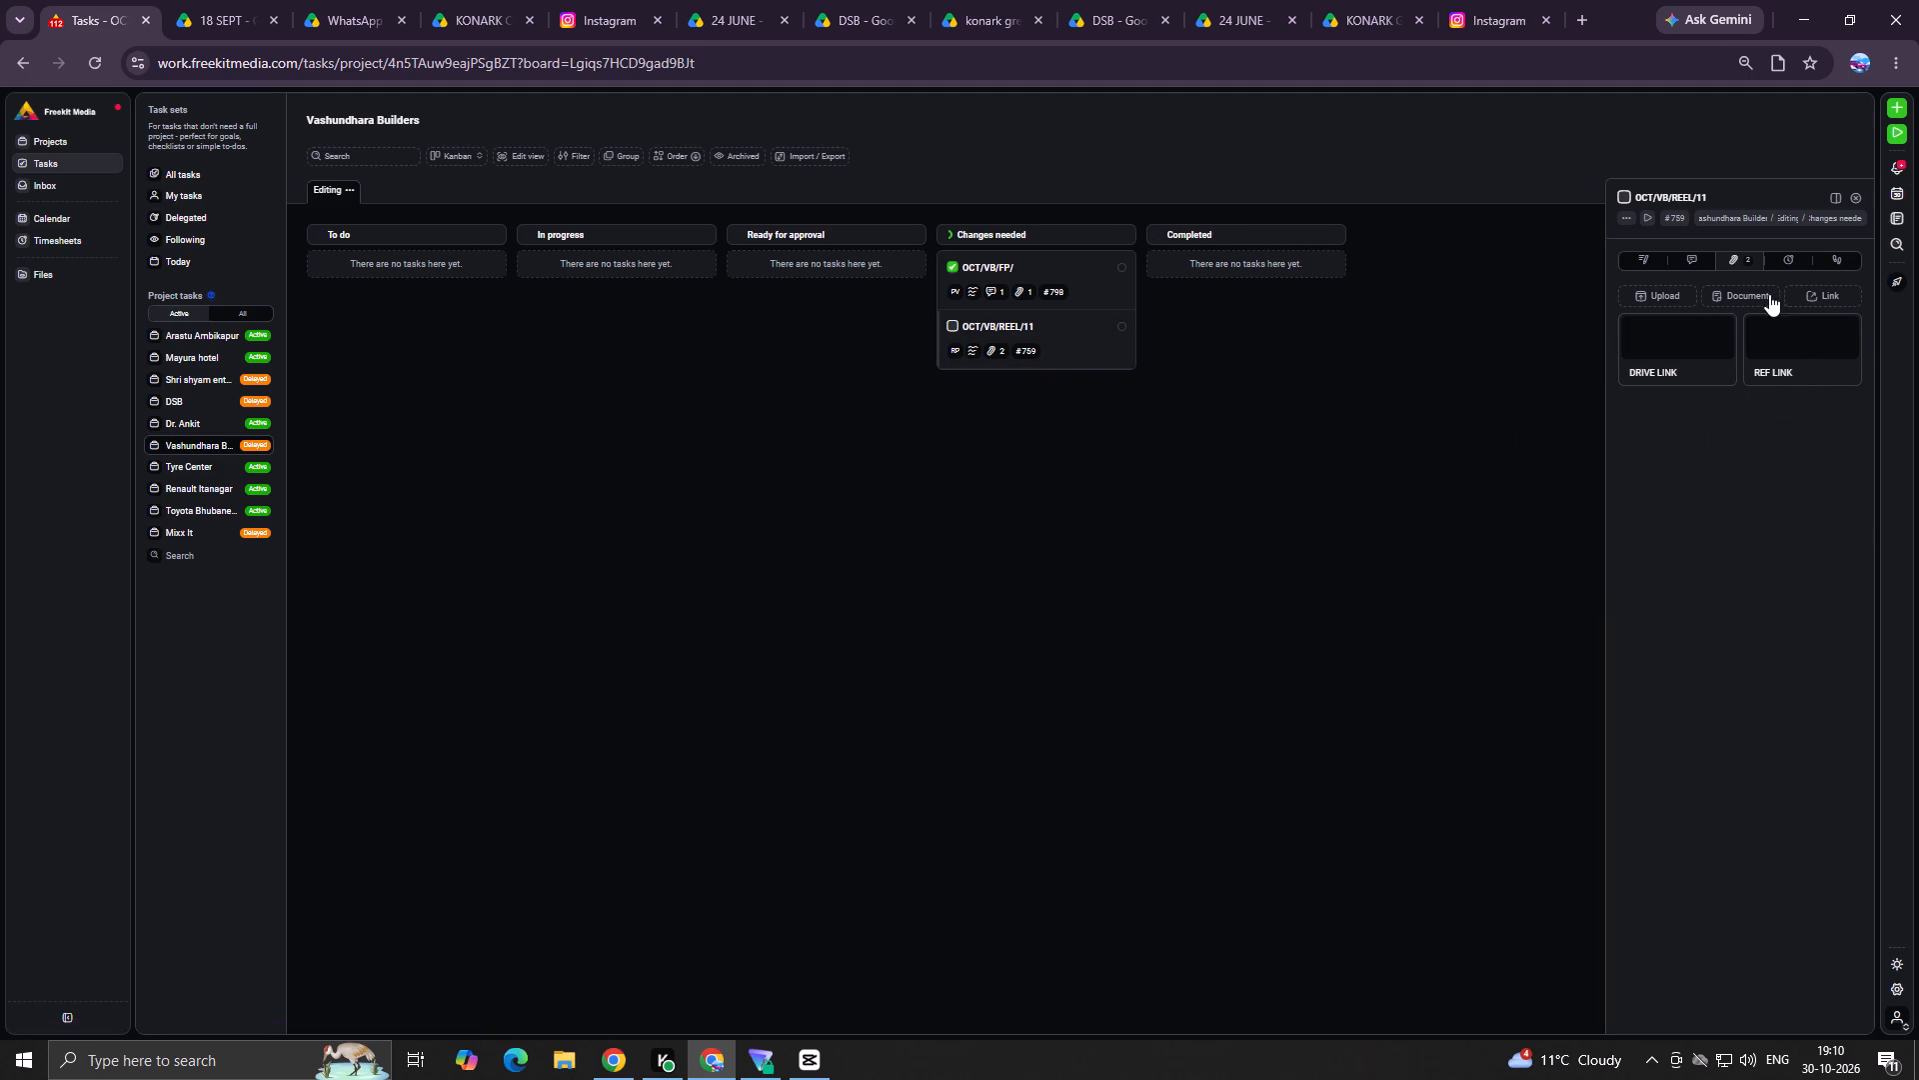
{"action": "left_click", "coordinate": [568, 1051]}
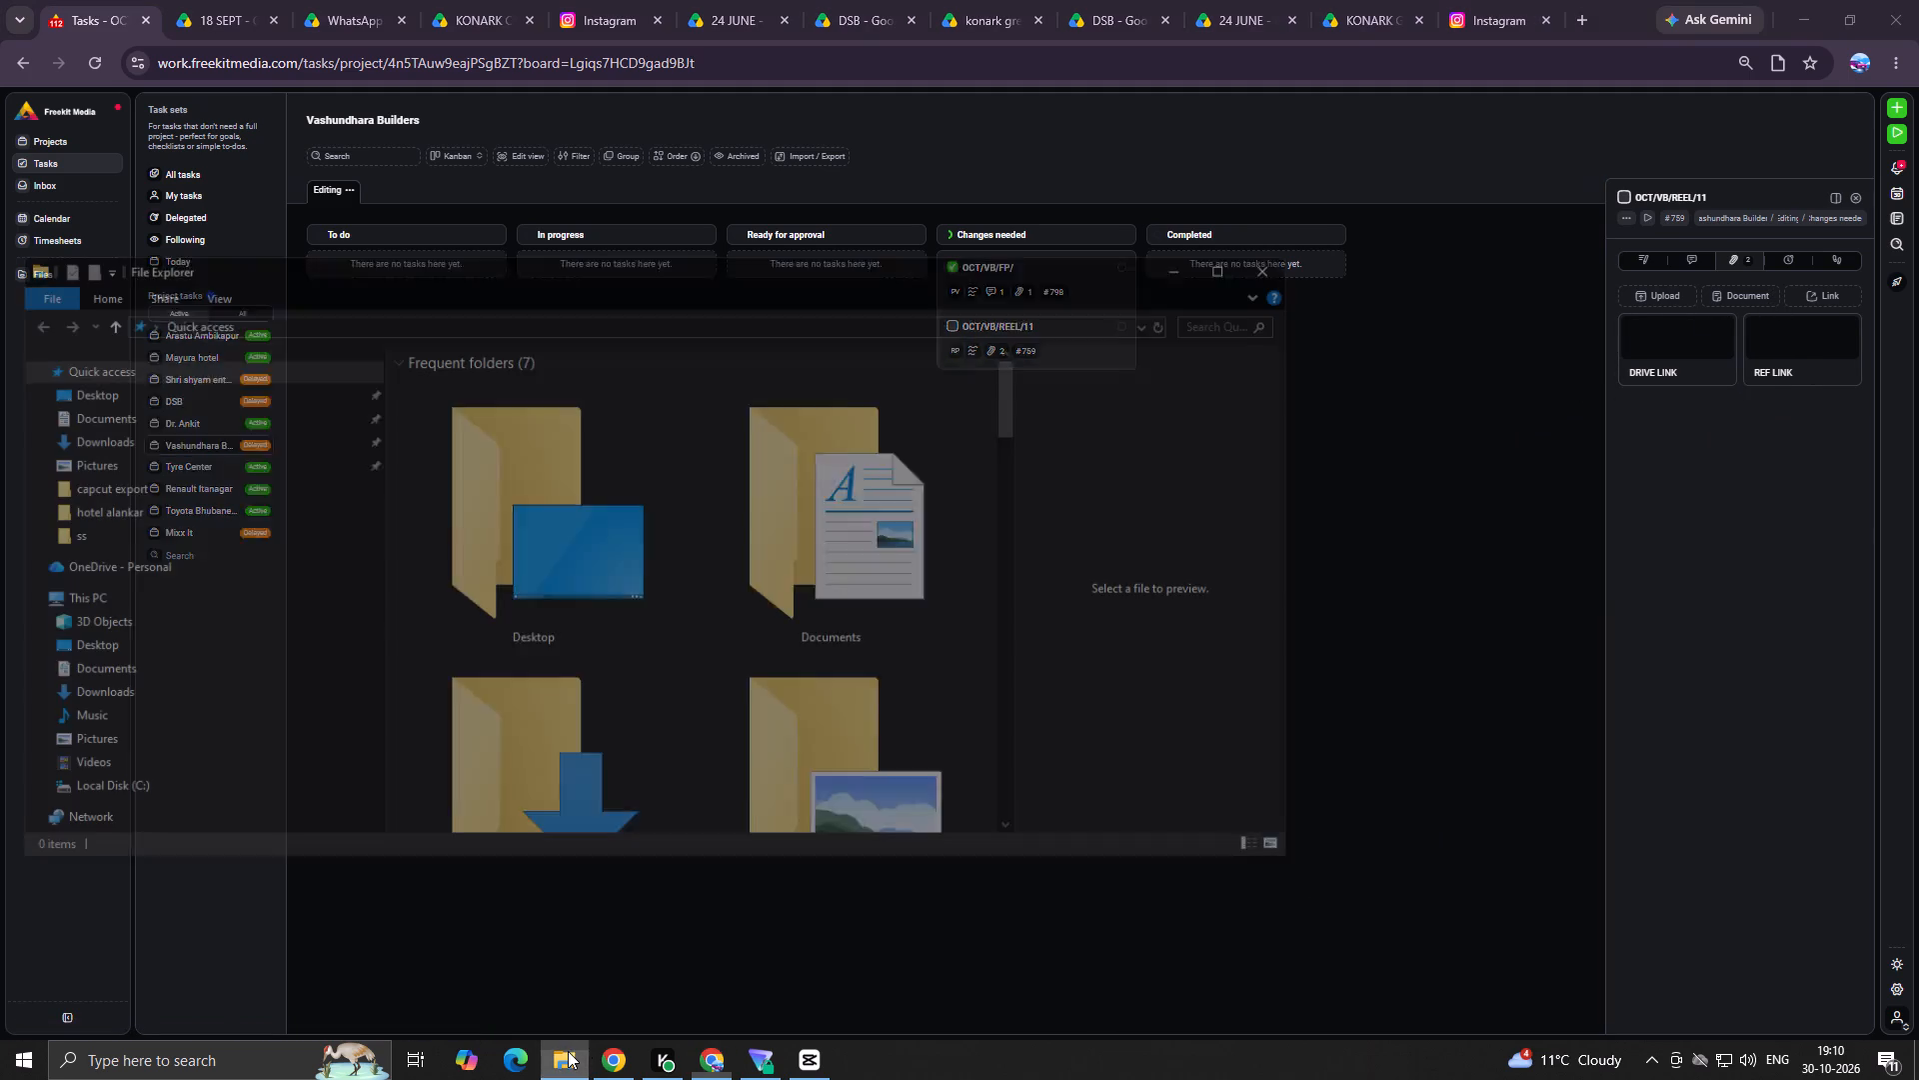
{"action": "left_click", "coordinate": [157, 444]}
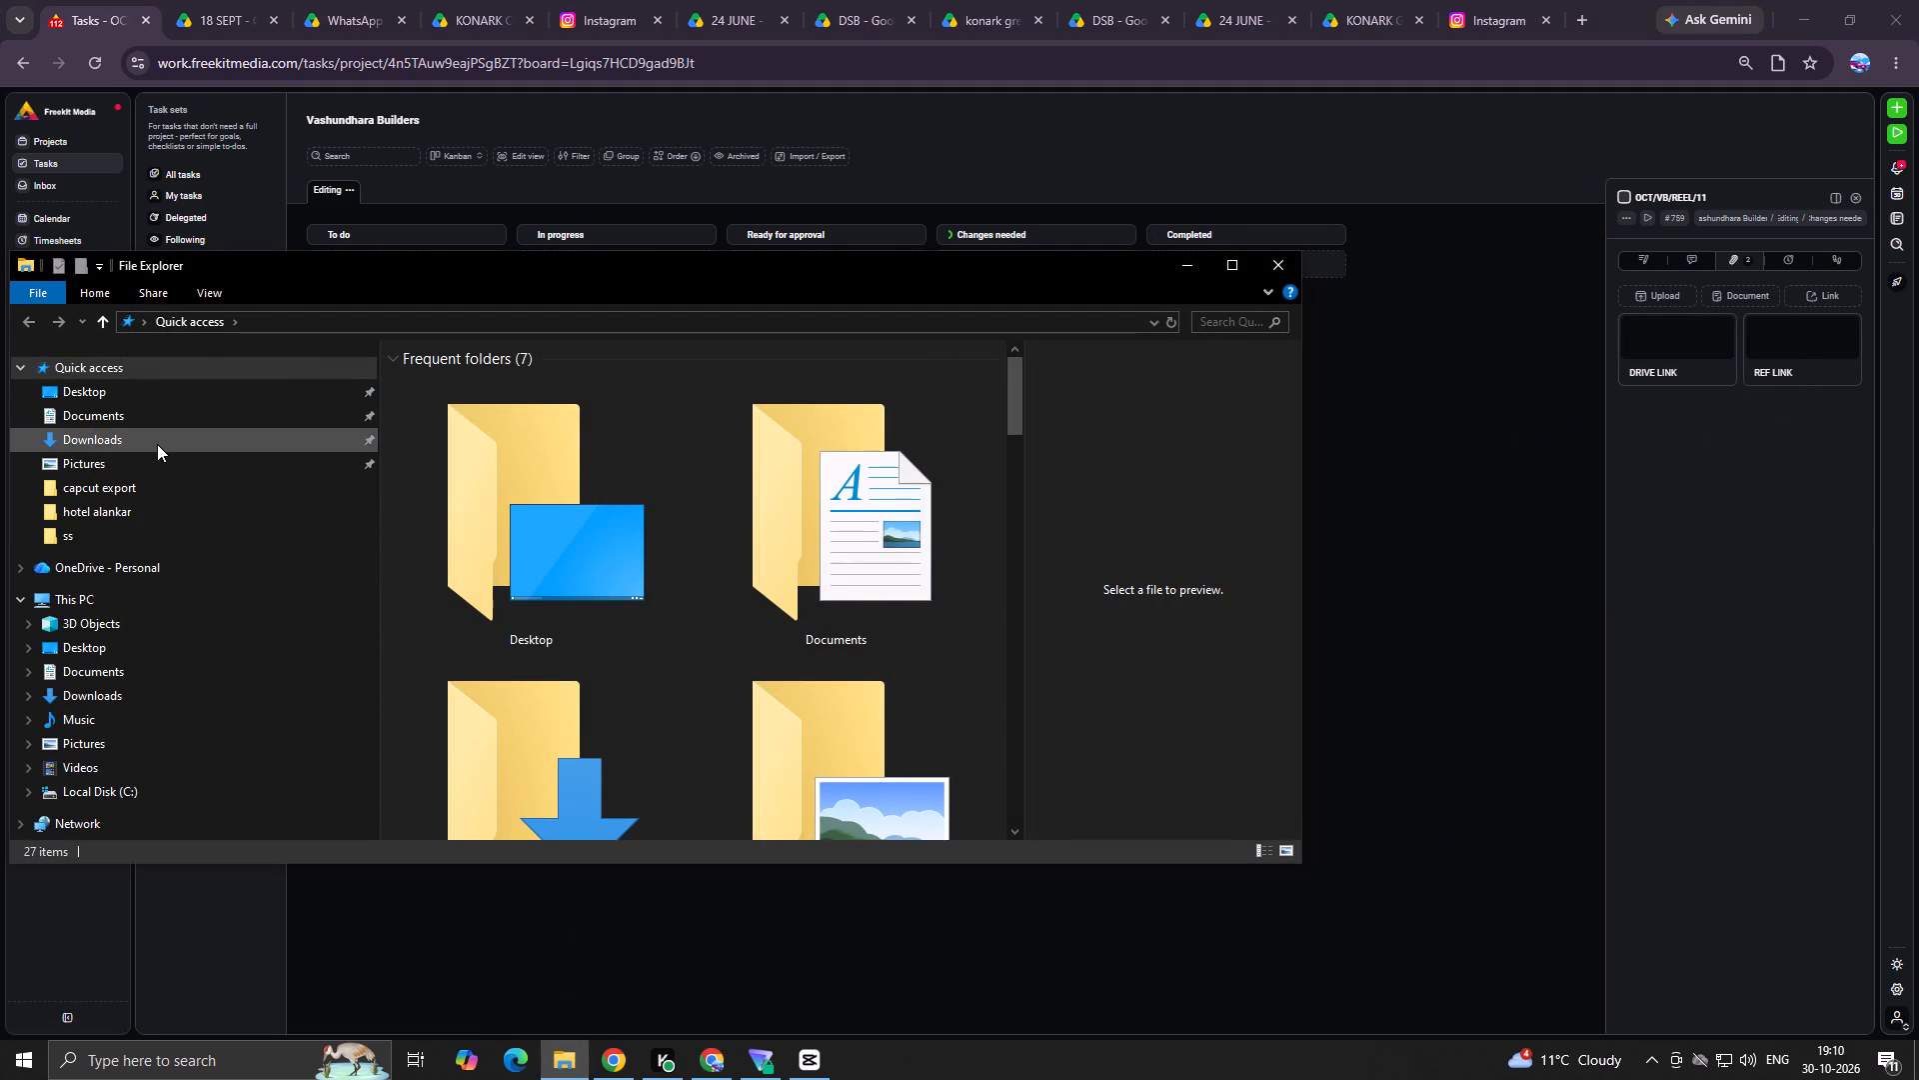
{"action": "left_click", "coordinate": [192, 541]}
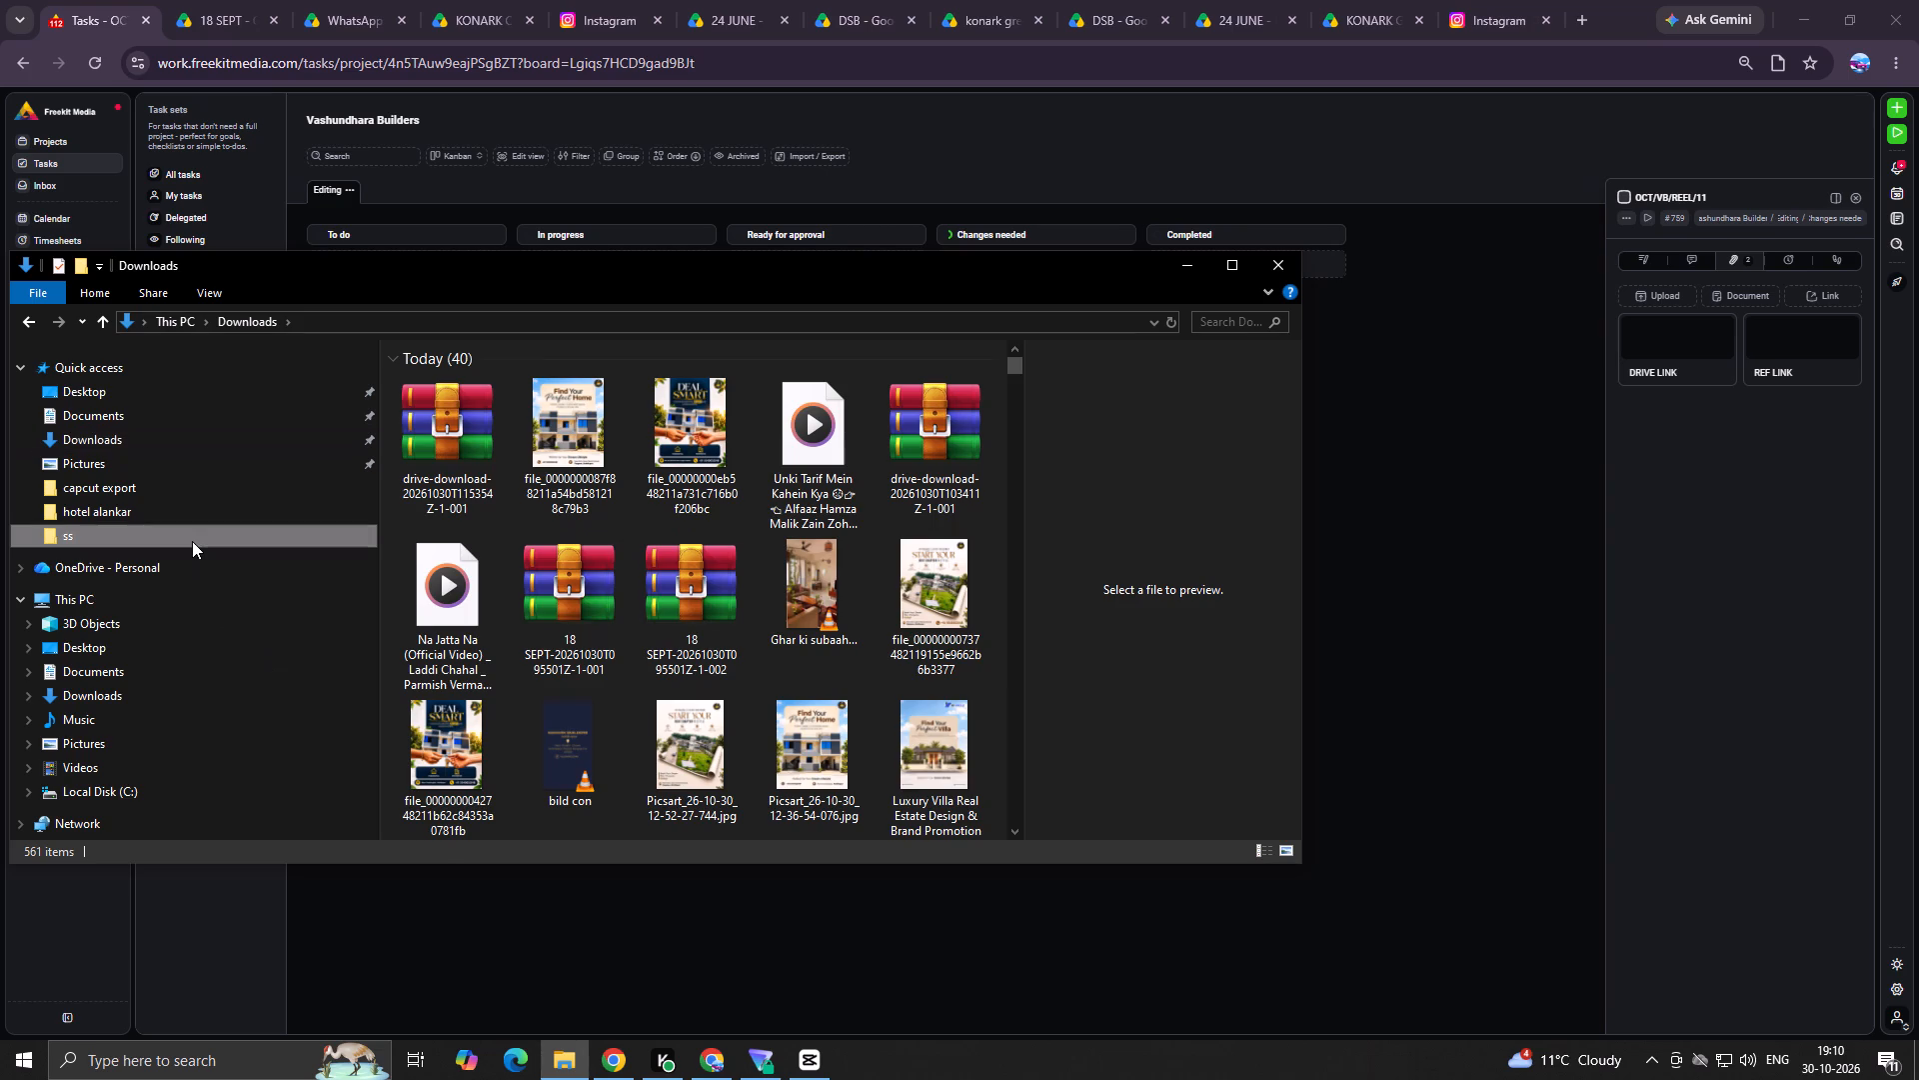
{"action": "scroll", "coordinate": [727, 610], "scroll_direction": "down", "scroll_amount": 4}
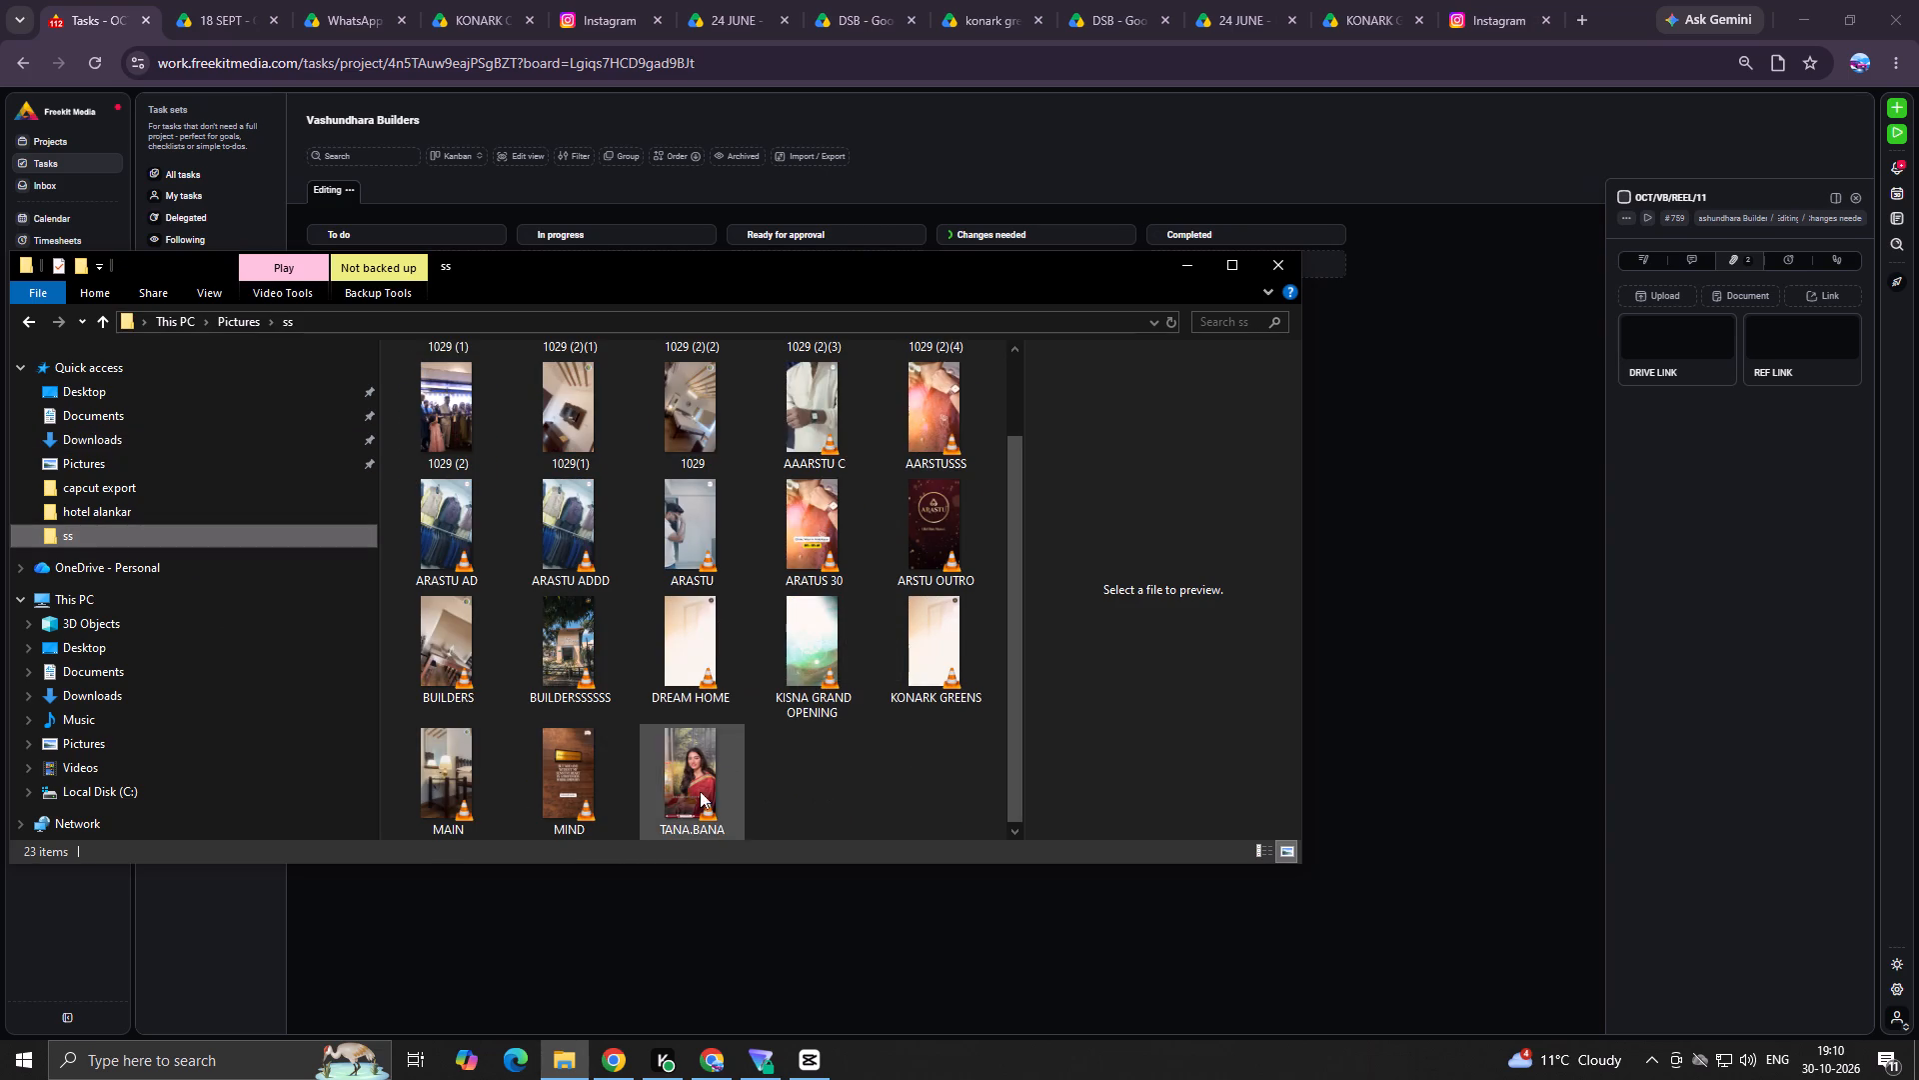
{"action": "left_click_drag", "start_coordinate": [555, 667], "coordinate": [1434, 645]}
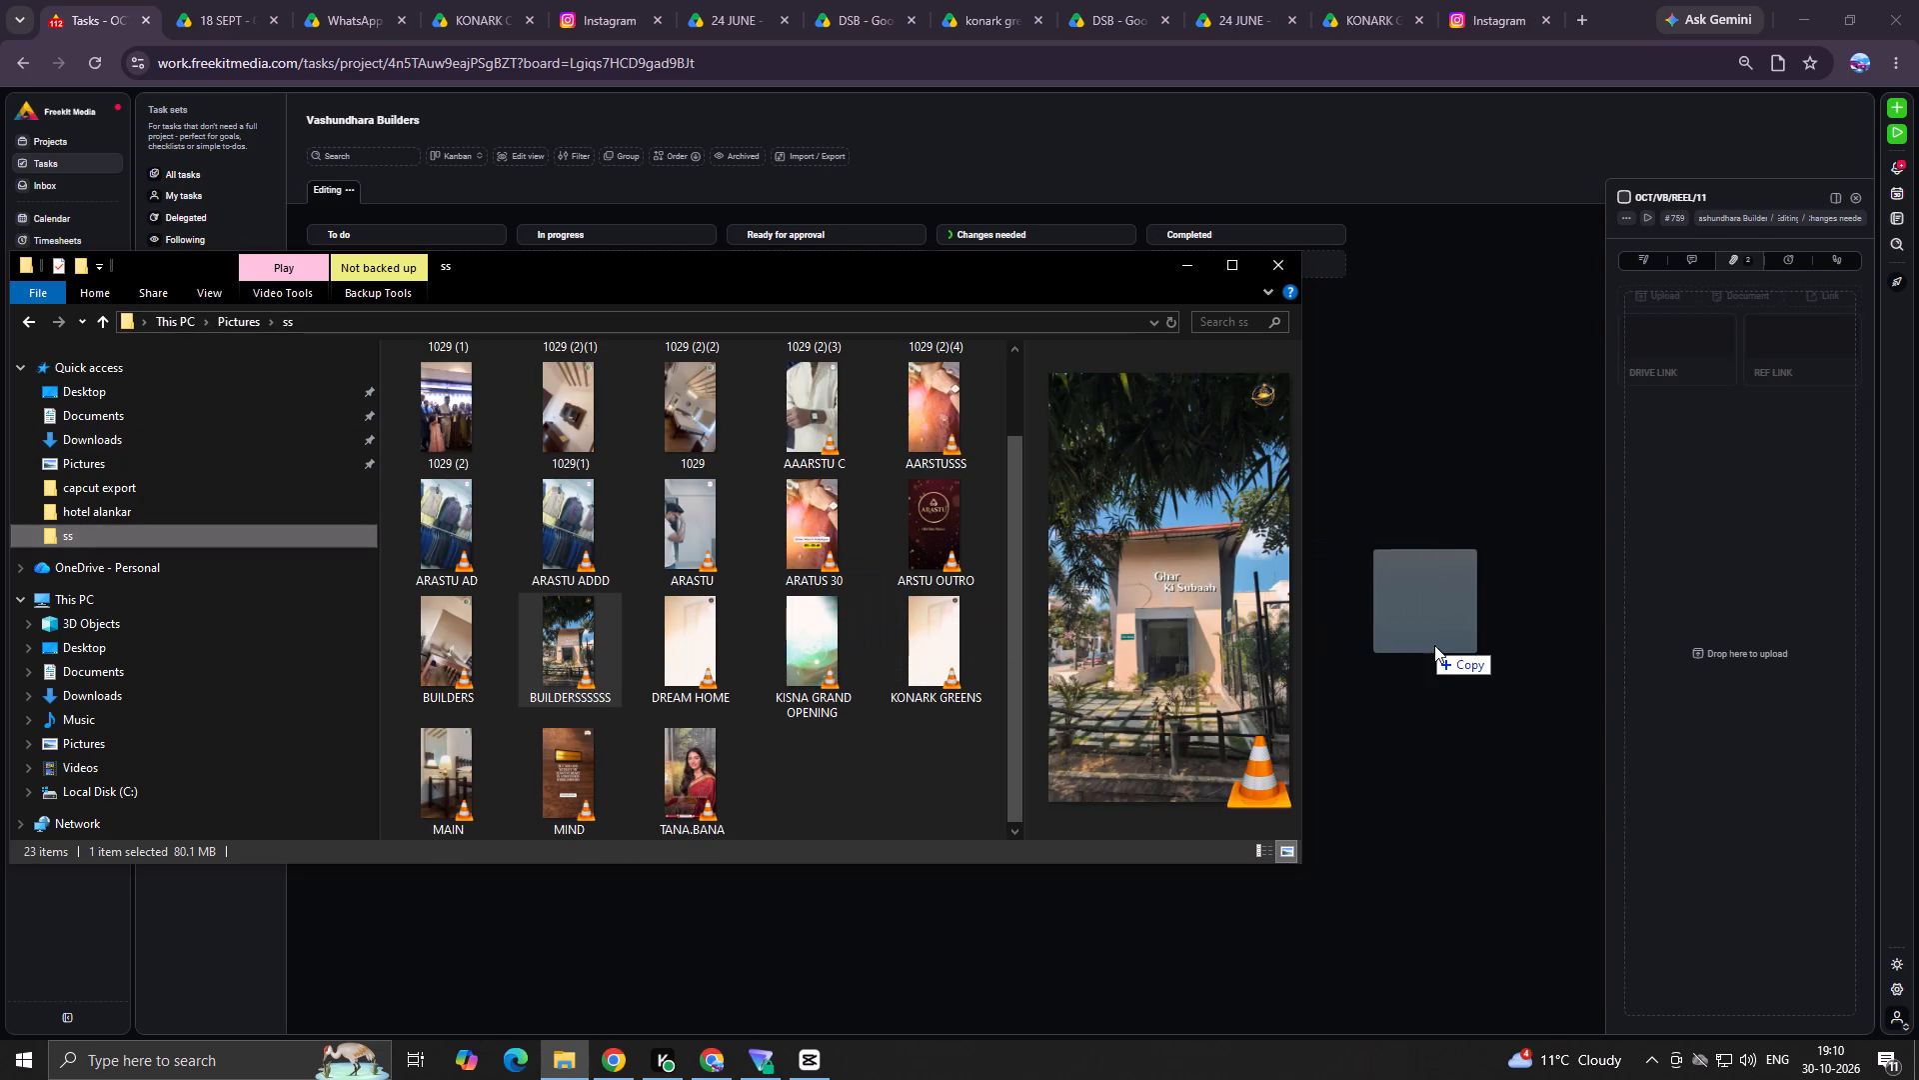
Drop the BUILDERSSSSSS video from the ss folder into the attachments of task OCT/VB/REEL/11.
{"action": "left_click_drag", "start_coordinate": [1434, 645], "coordinate": [1723, 715]}
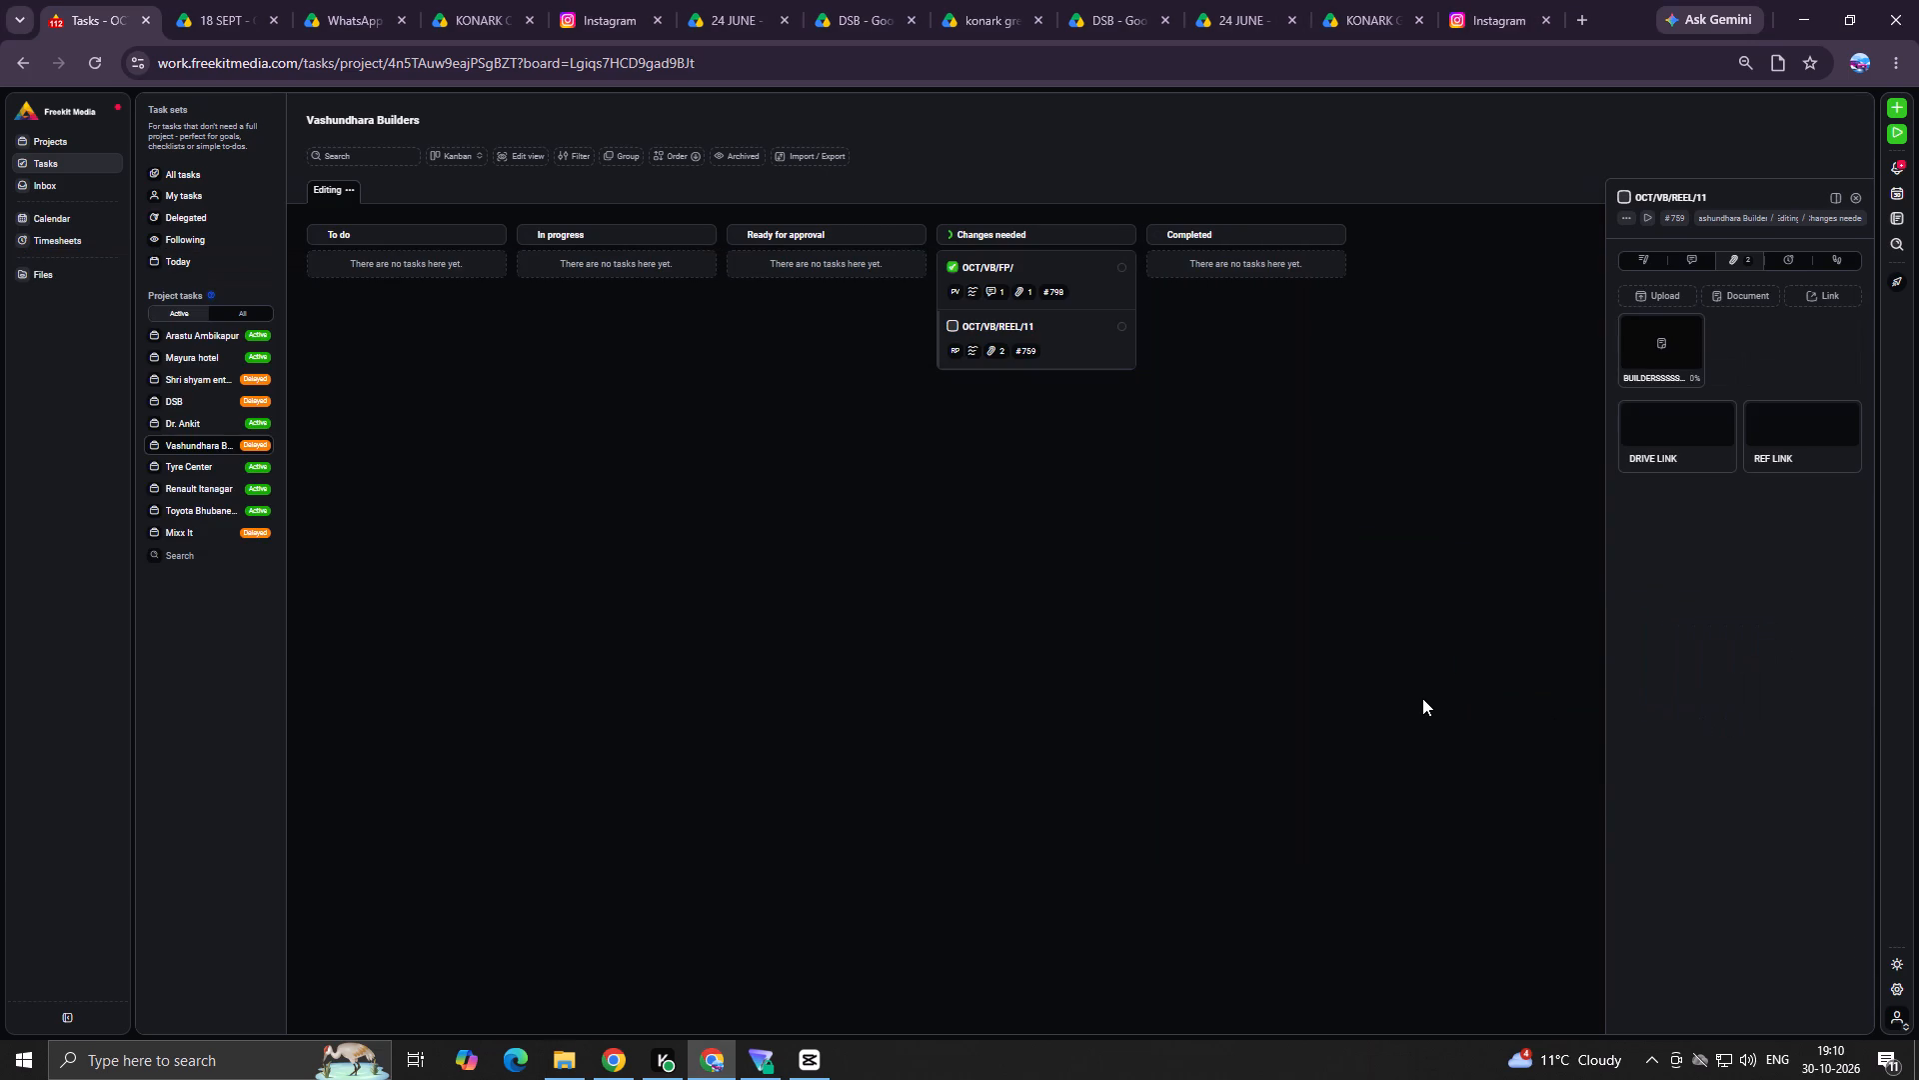
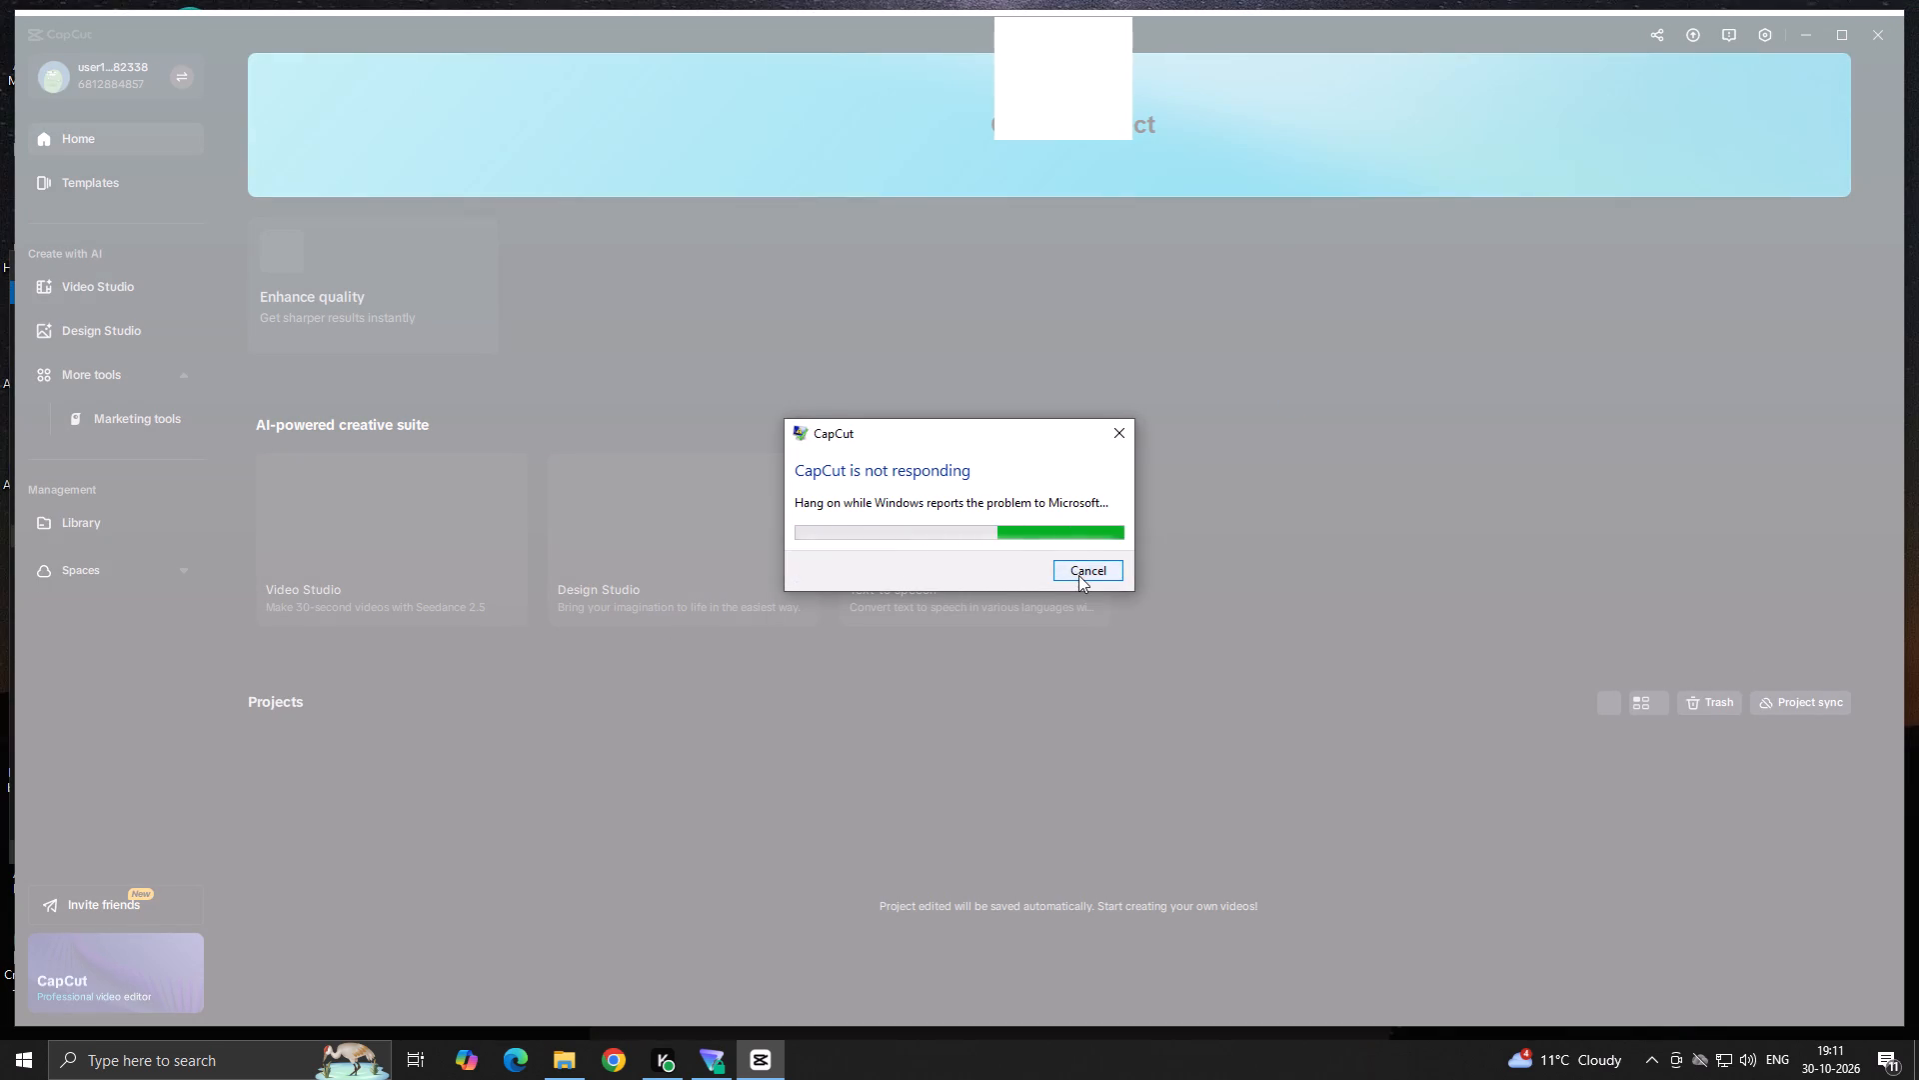
Cancel the Windows problem report for the unresponsive CapCut application.
{"action": "left_click", "coordinate": [1078, 575]}
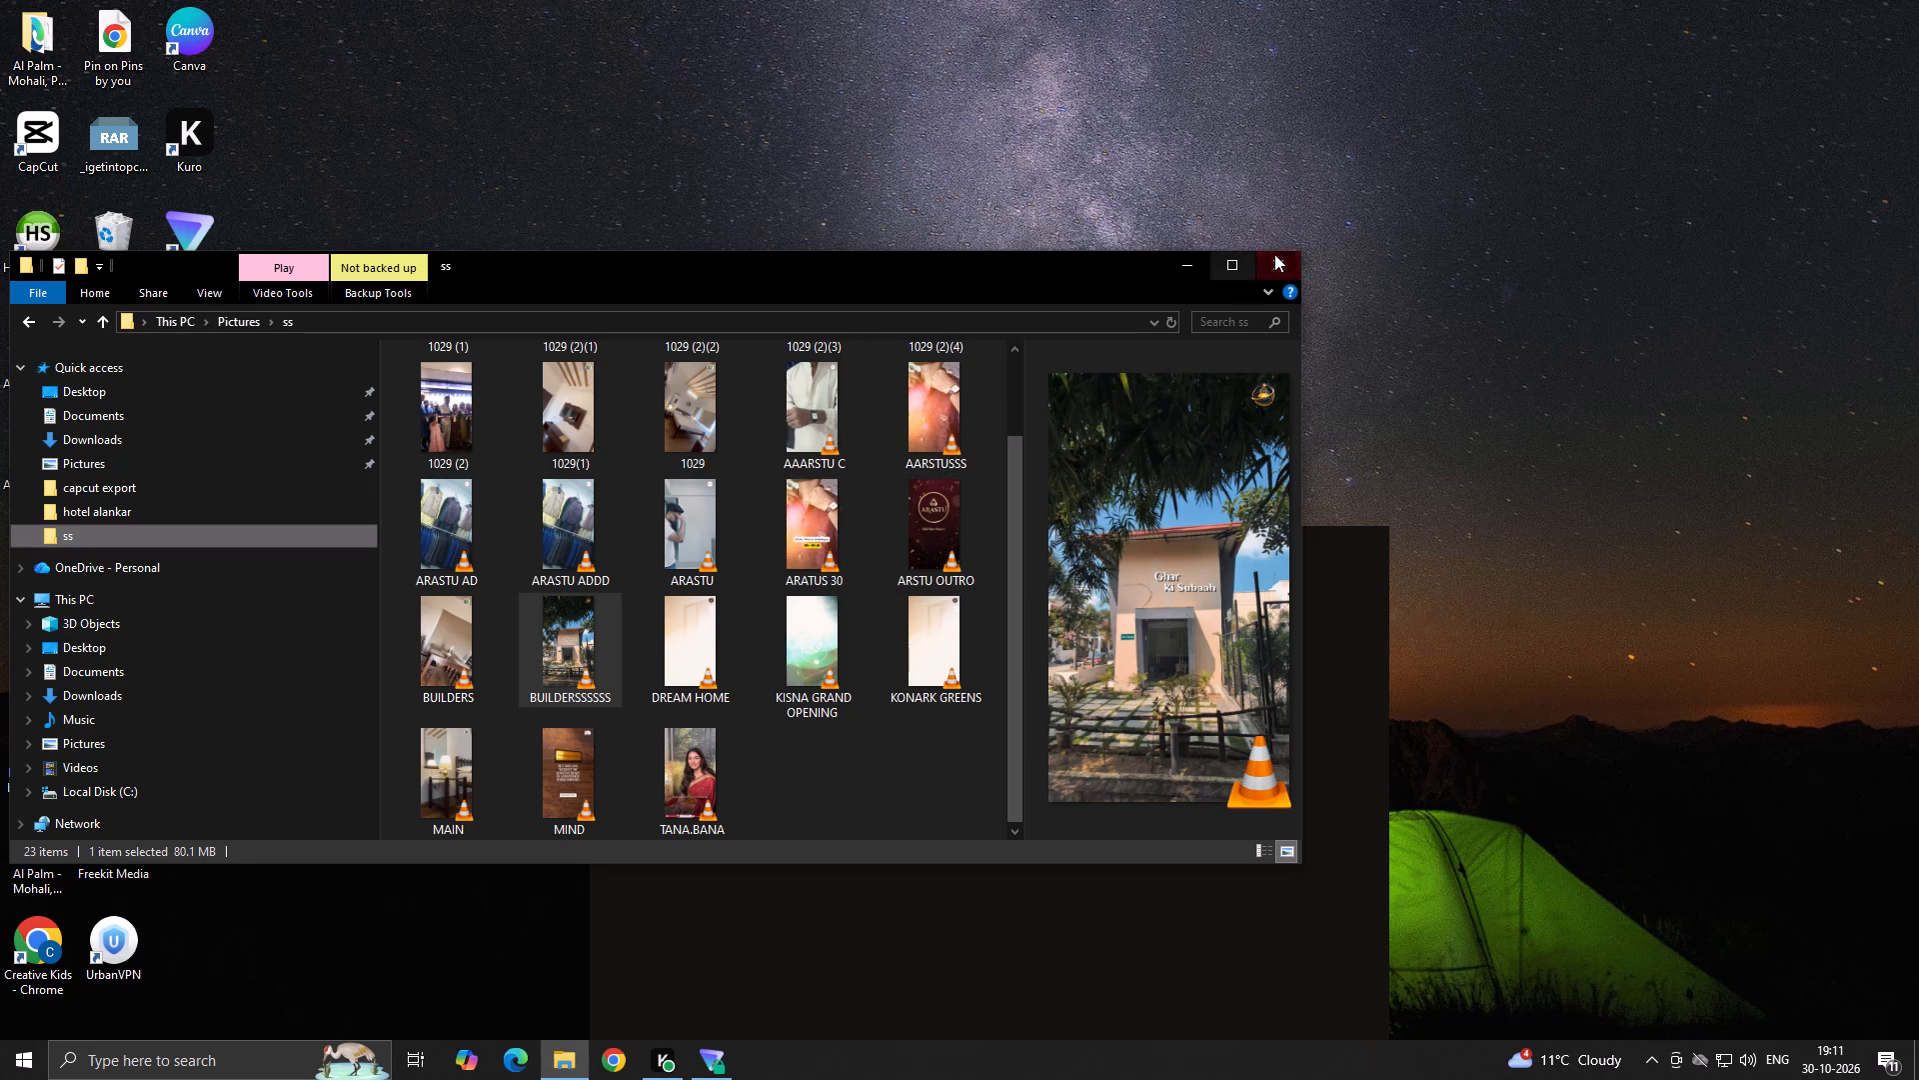